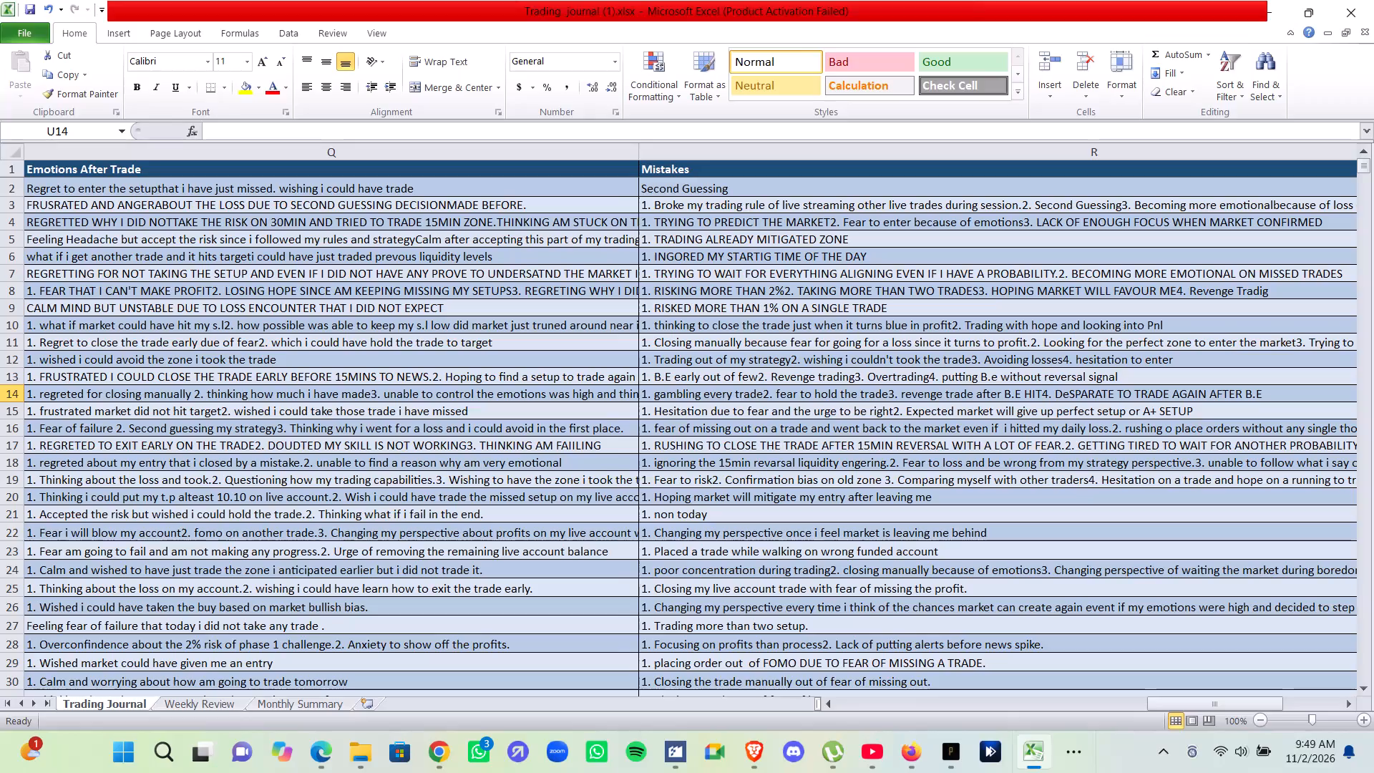
Widen the Emotions After Trade column (Q) of the Trading Journal sheet to show more of its long entries.
drag(639, 157, 731, 161)
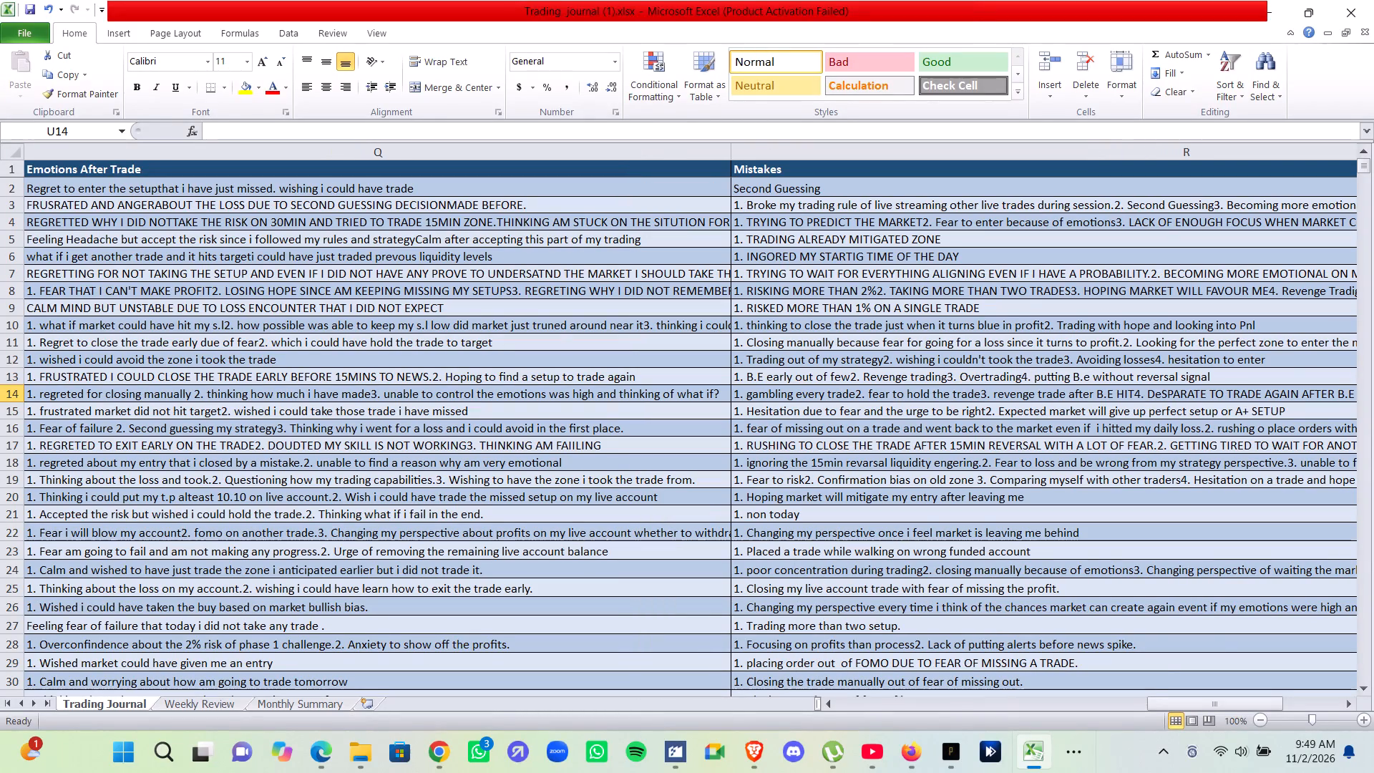
drag(730, 155, 834, 166)
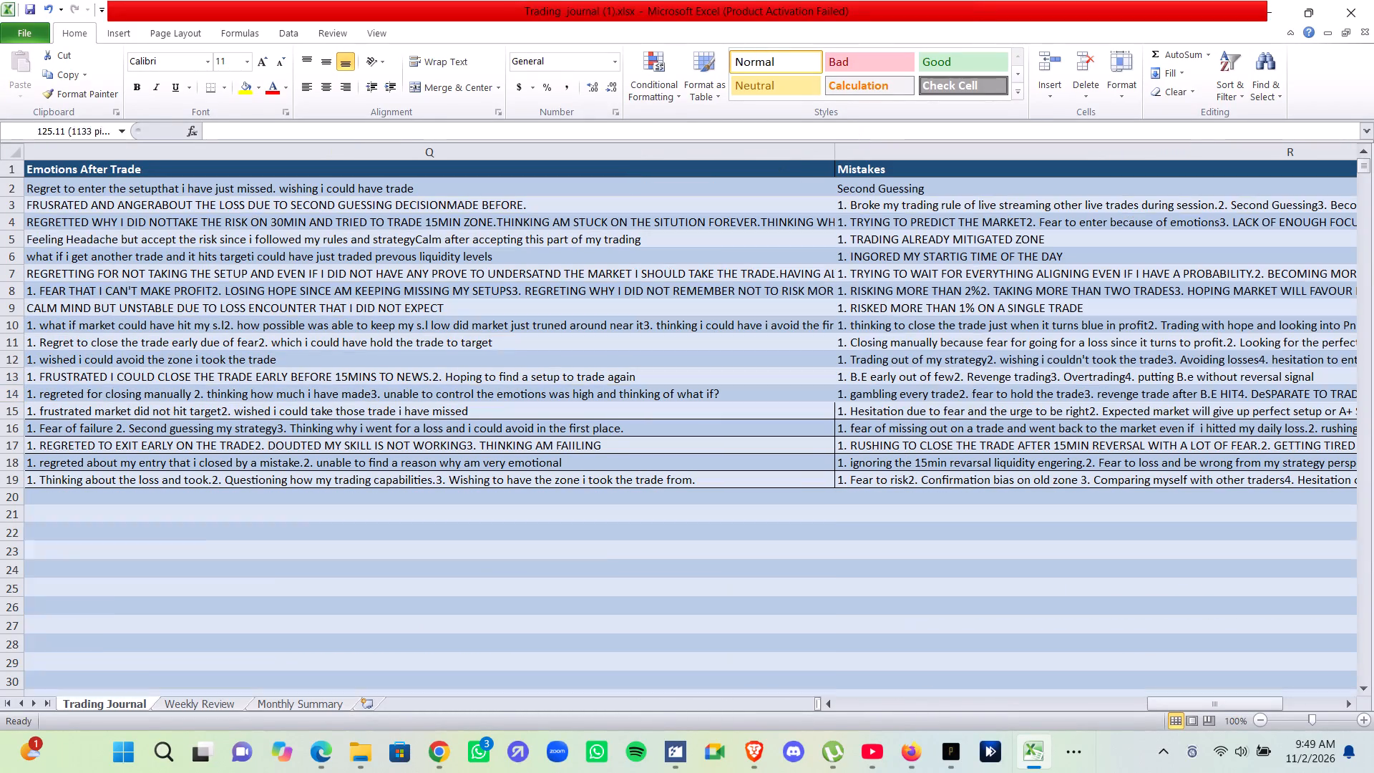
drag(834, 156, 968, 158)
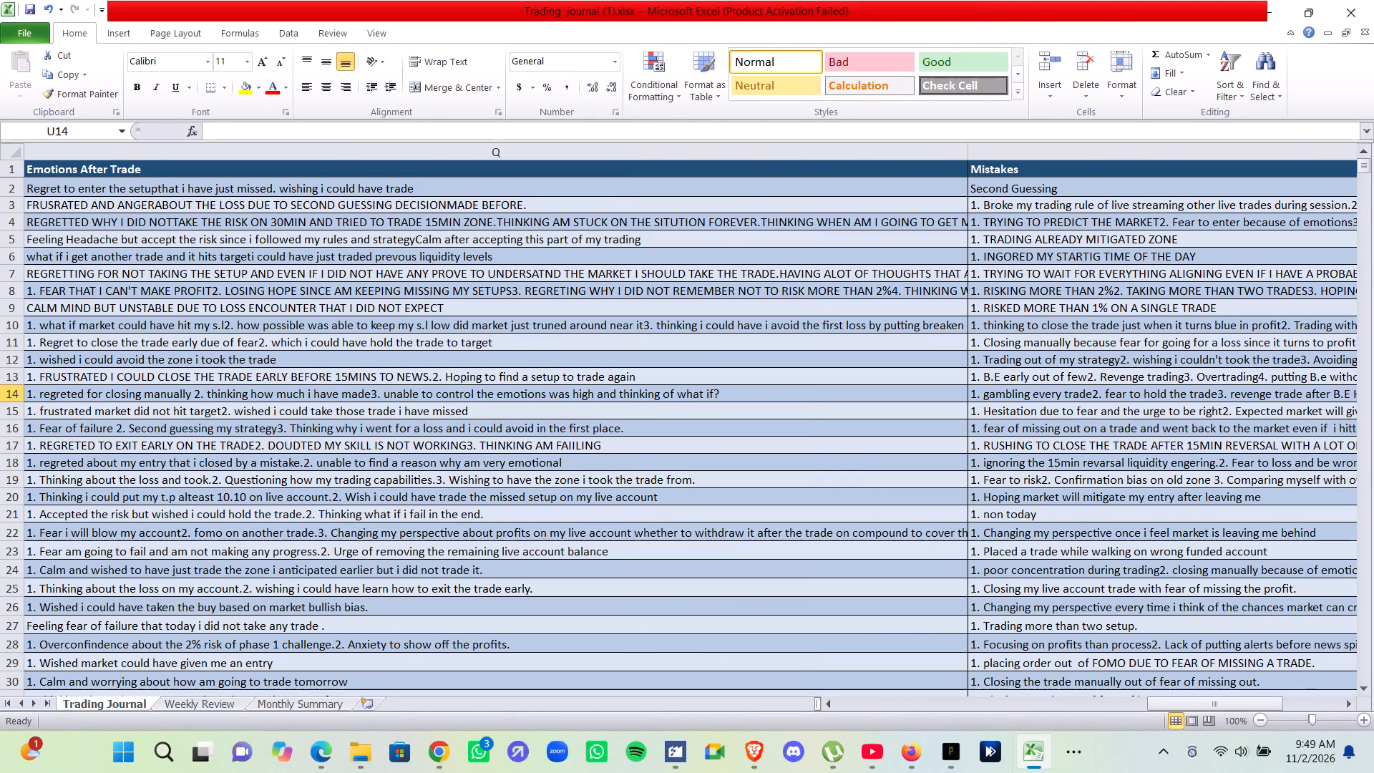
drag(967, 155, 1097, 166)
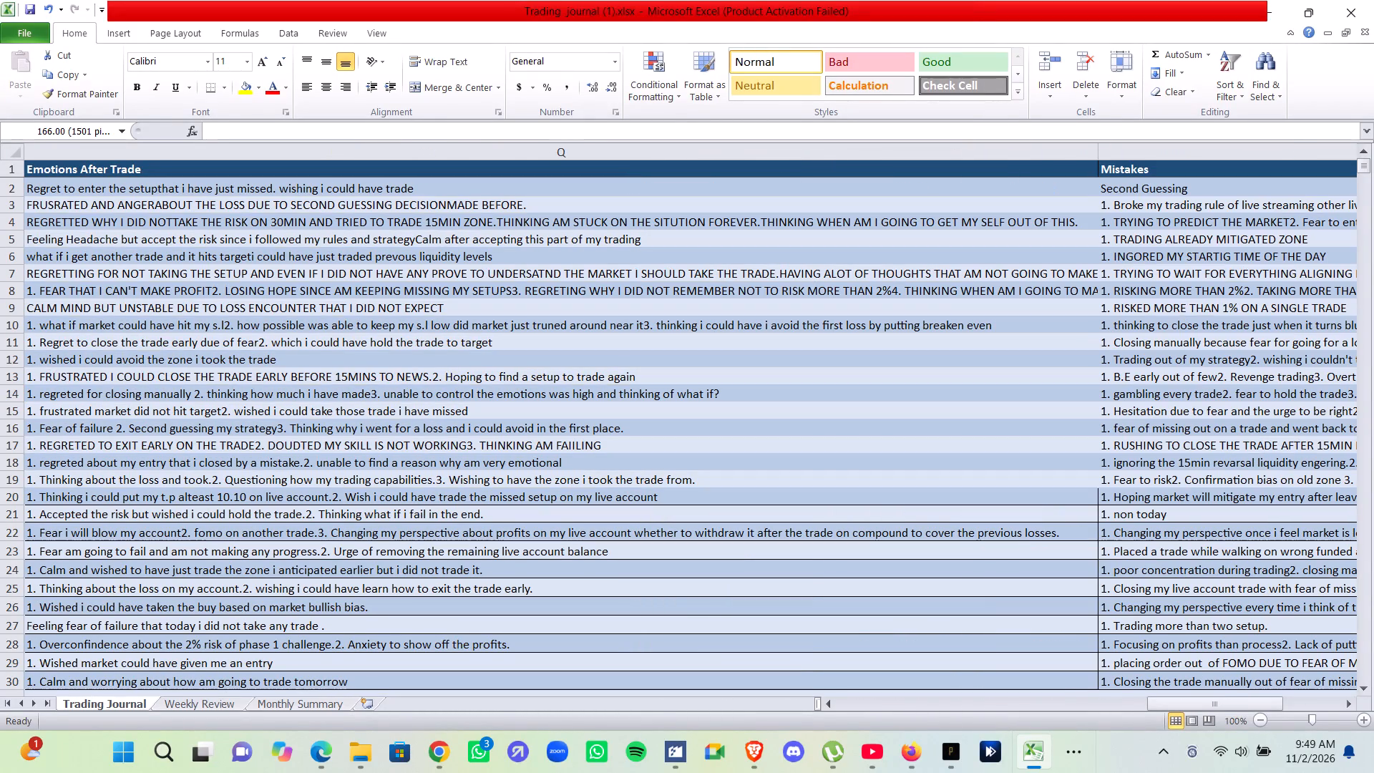
drag(1098, 161, 1117, 161)
click(1080, 152)
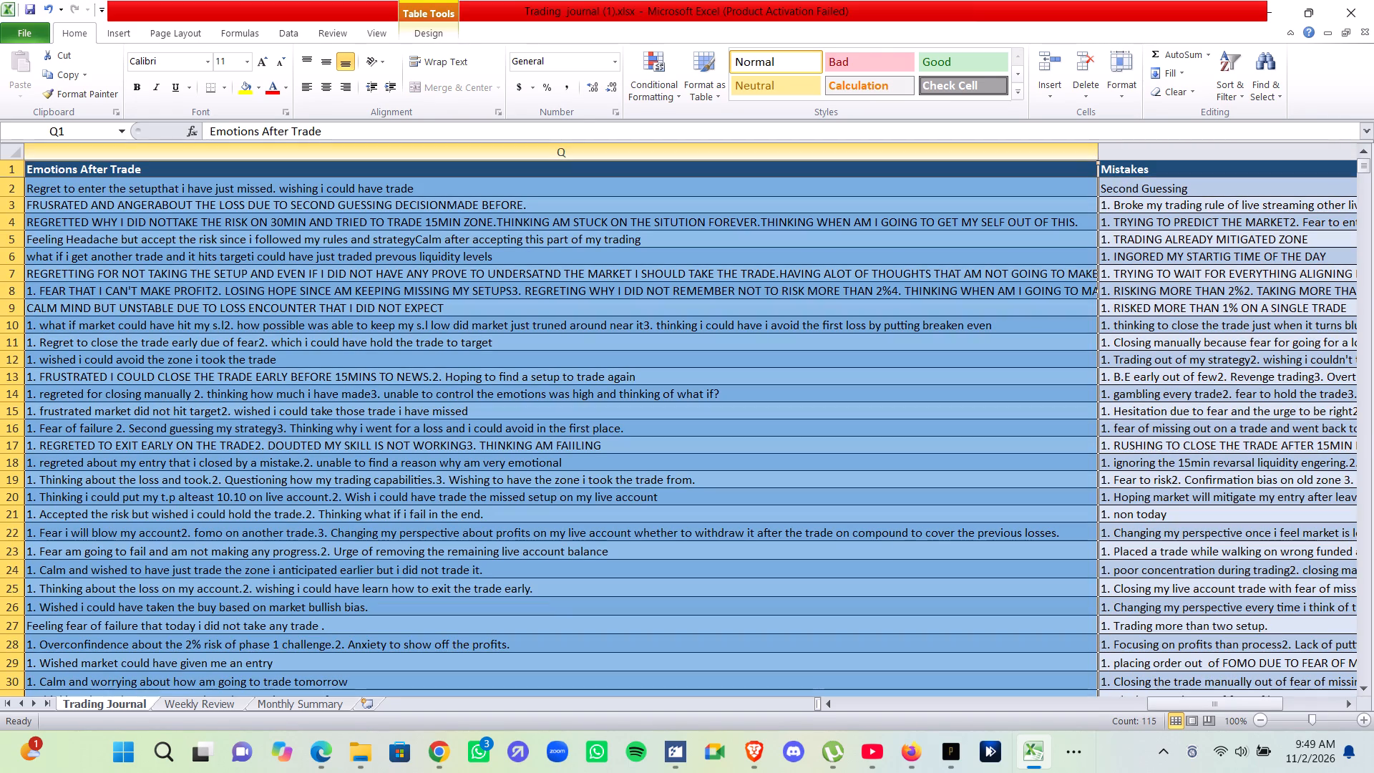
drag(1099, 158, 1122, 159)
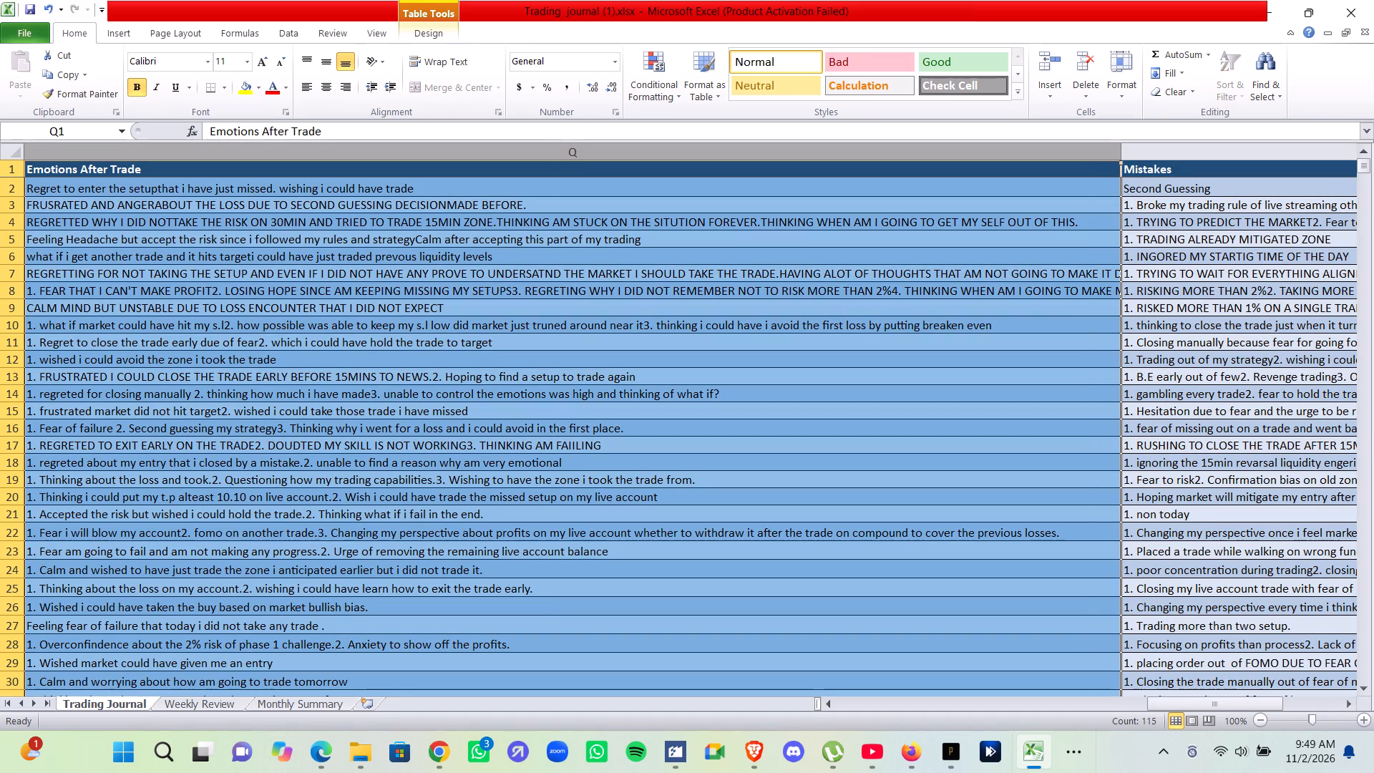
drag(1122, 153, 1172, 159)
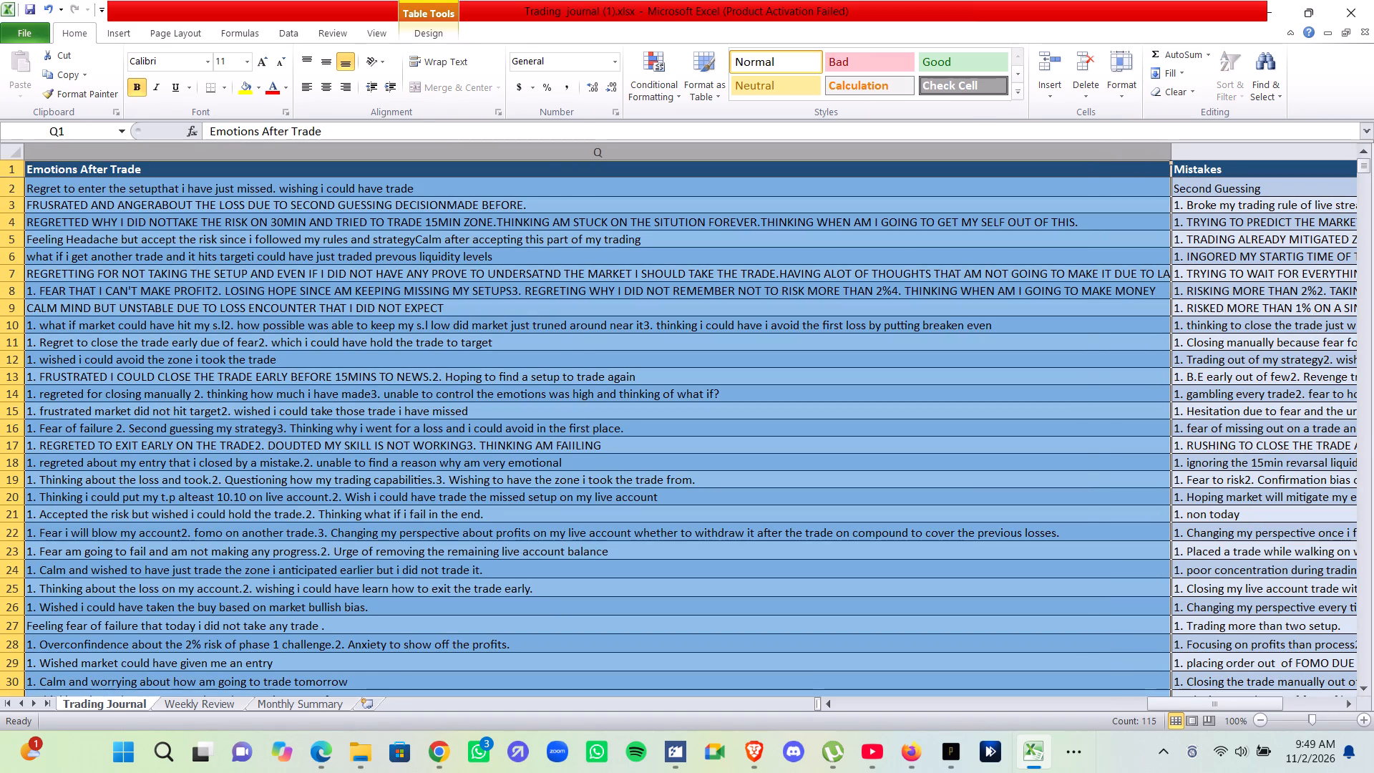
drag(1167, 155, 1194, 157)
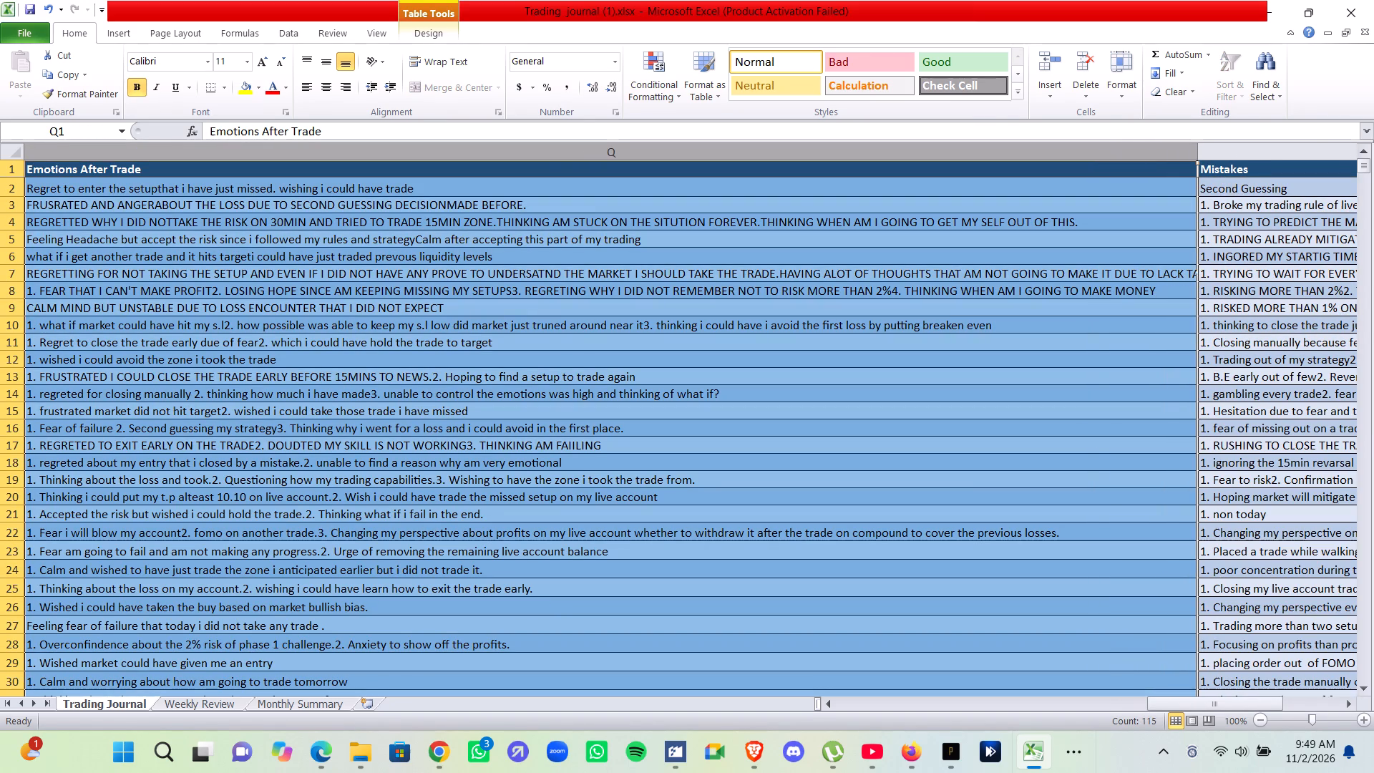
drag(1195, 155, 1254, 157)
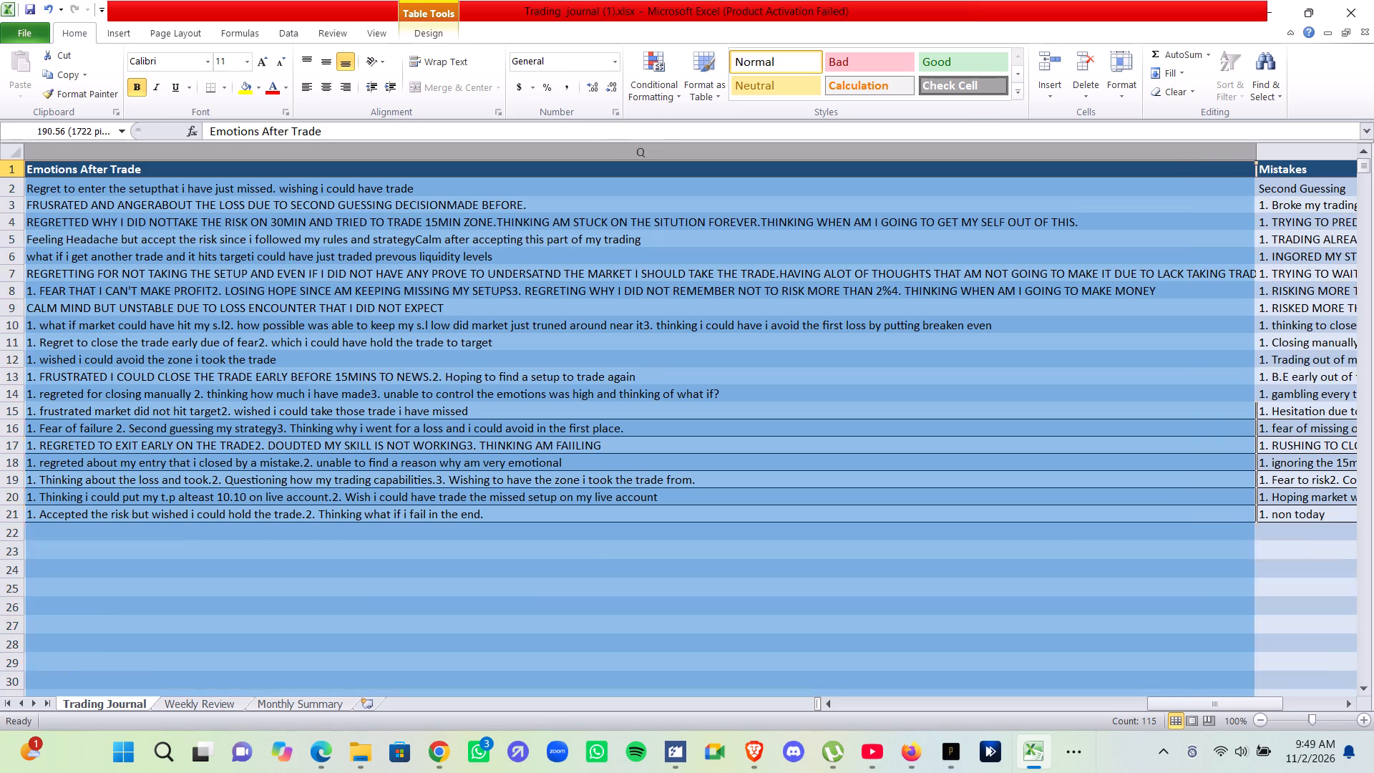
drag(1255, 159, 1311, 159)
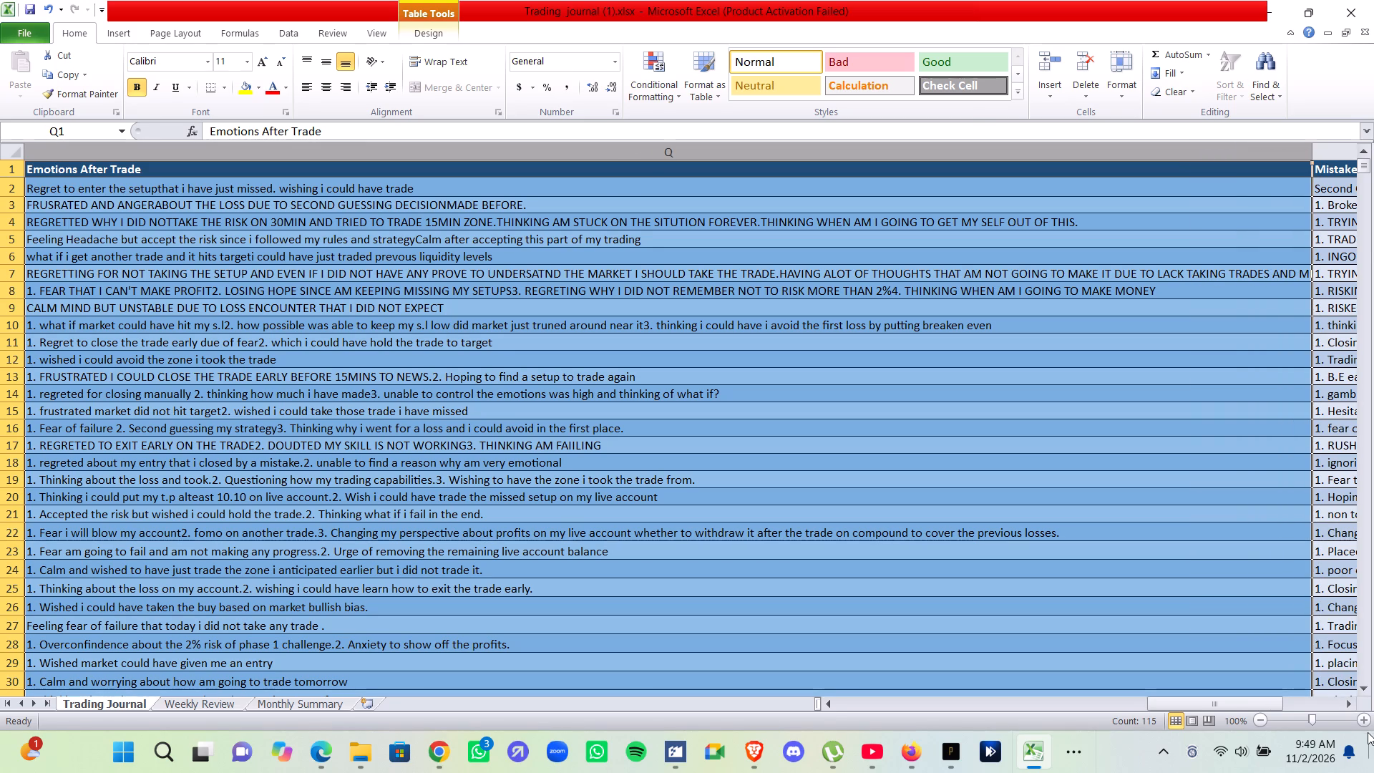
Set the Trading Journal sheet's zoom to 110%.
click(1350, 704)
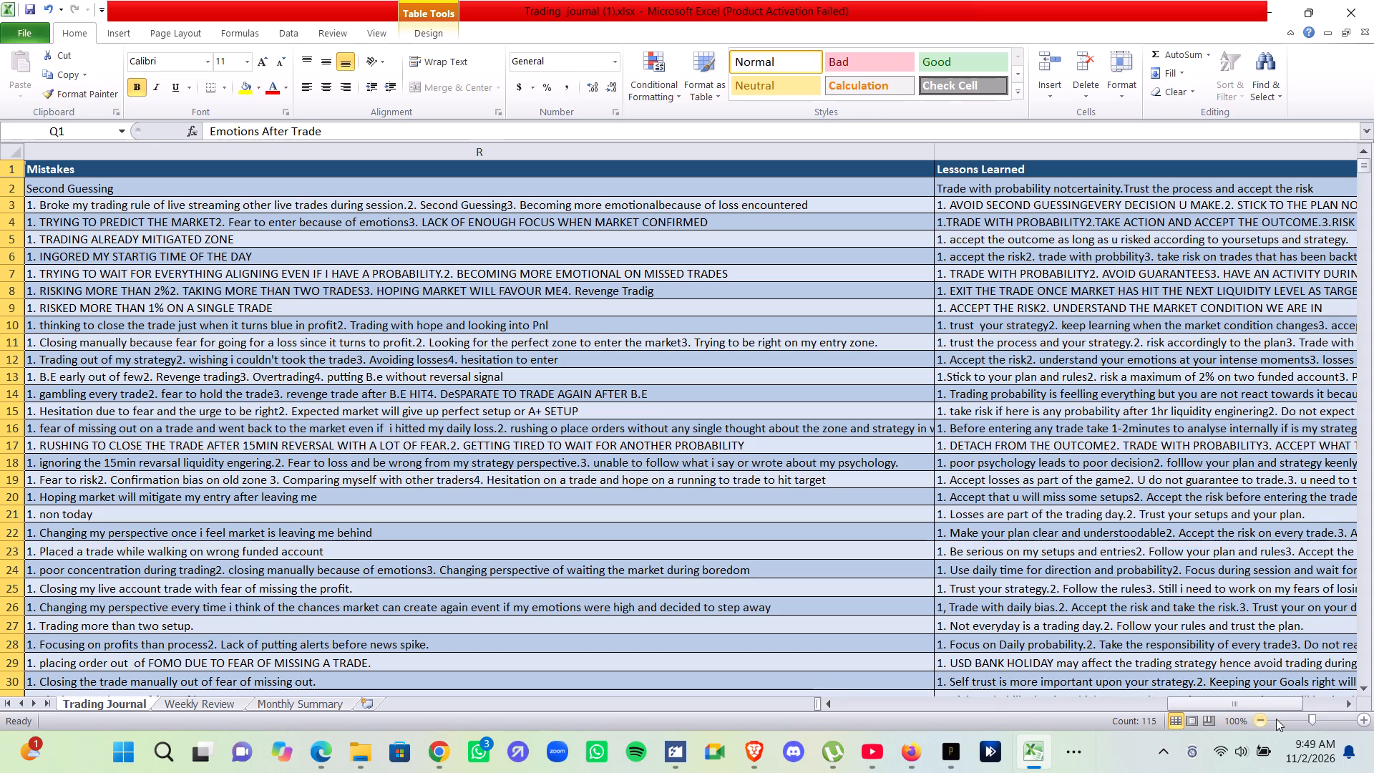
click(1258, 719)
click(1258, 719)
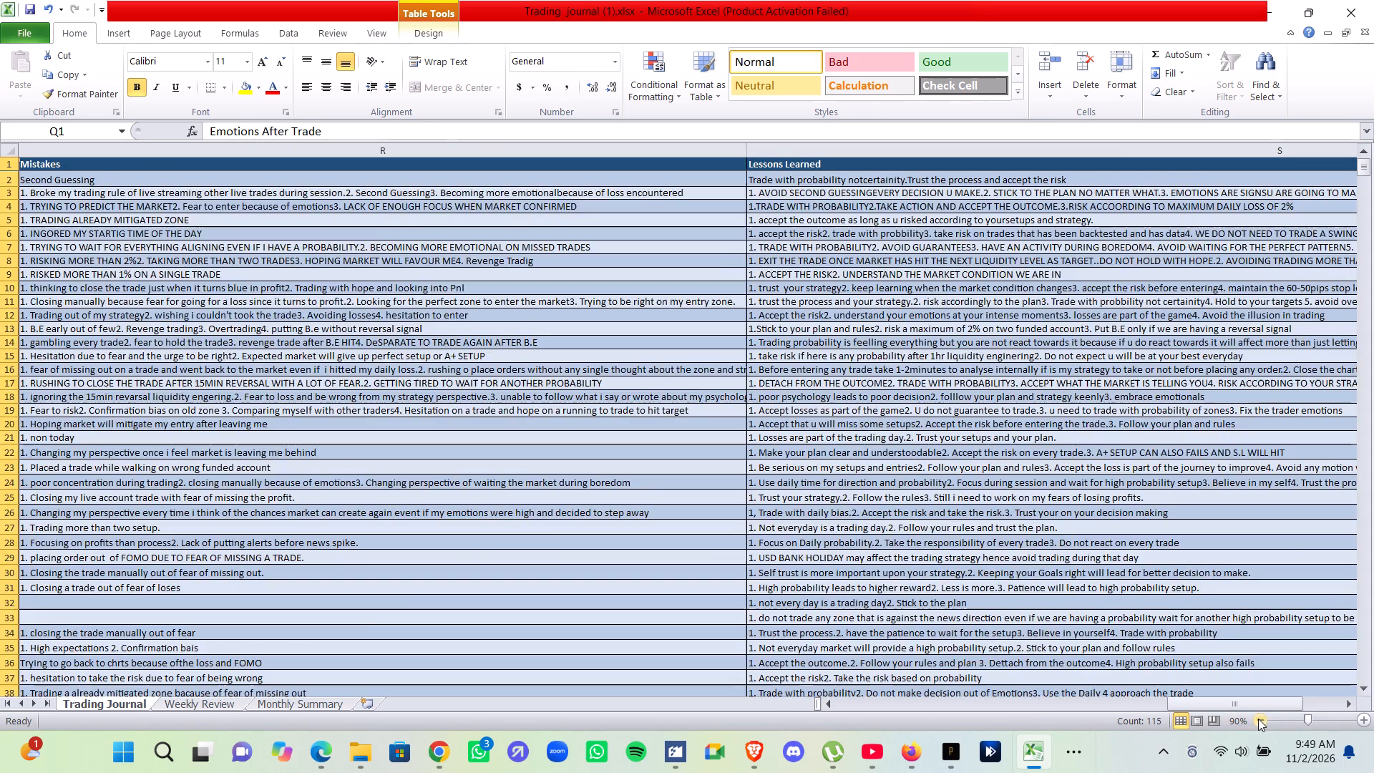
click(1258, 719)
click(1258, 719)
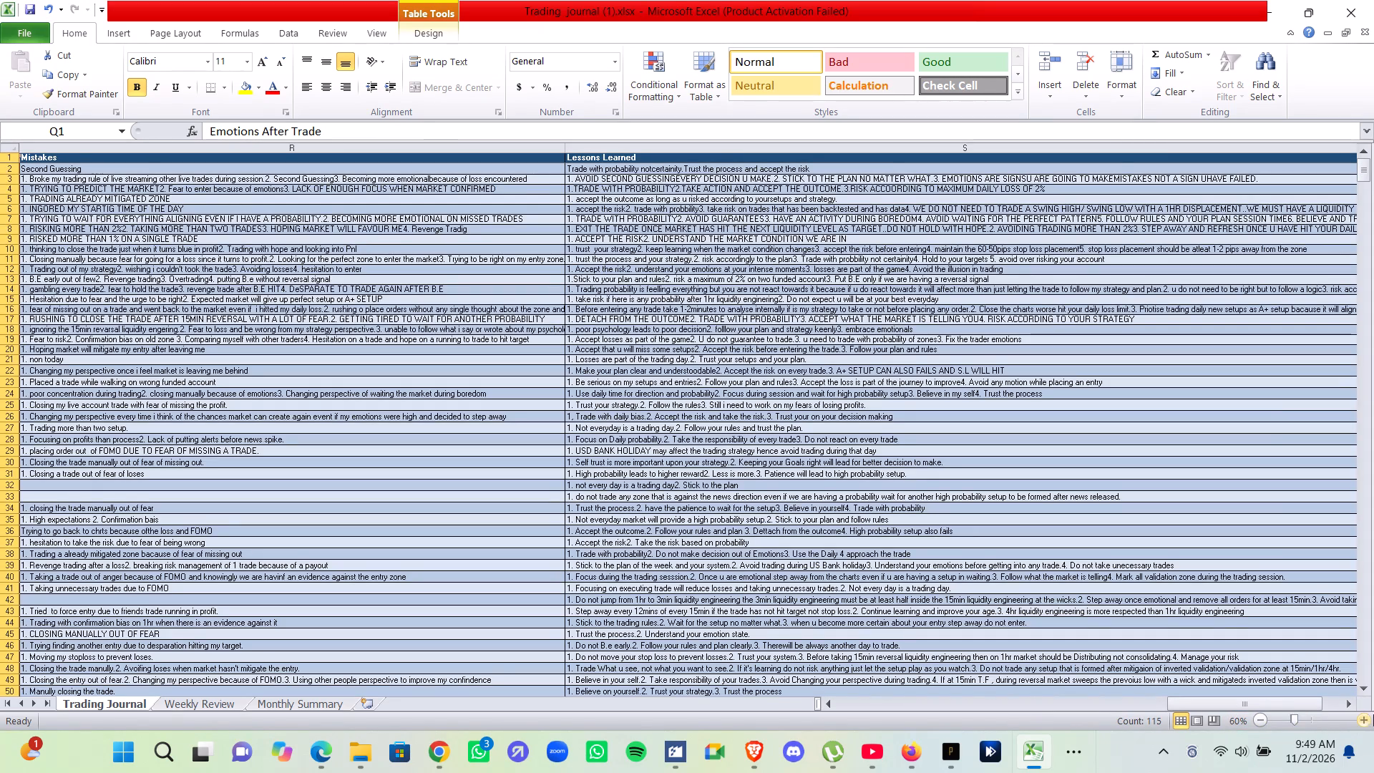
click(1361, 714)
triple_click(1362, 714)
click(1362, 714)
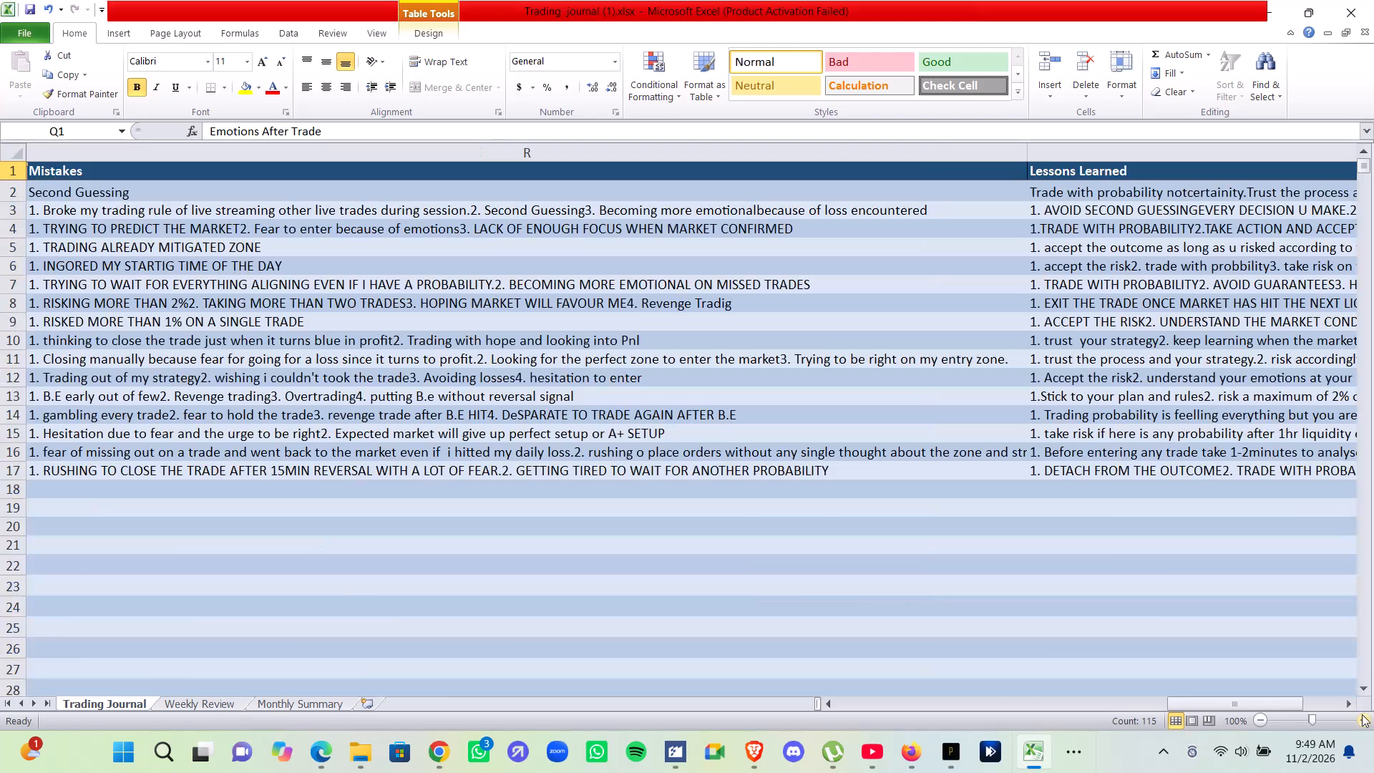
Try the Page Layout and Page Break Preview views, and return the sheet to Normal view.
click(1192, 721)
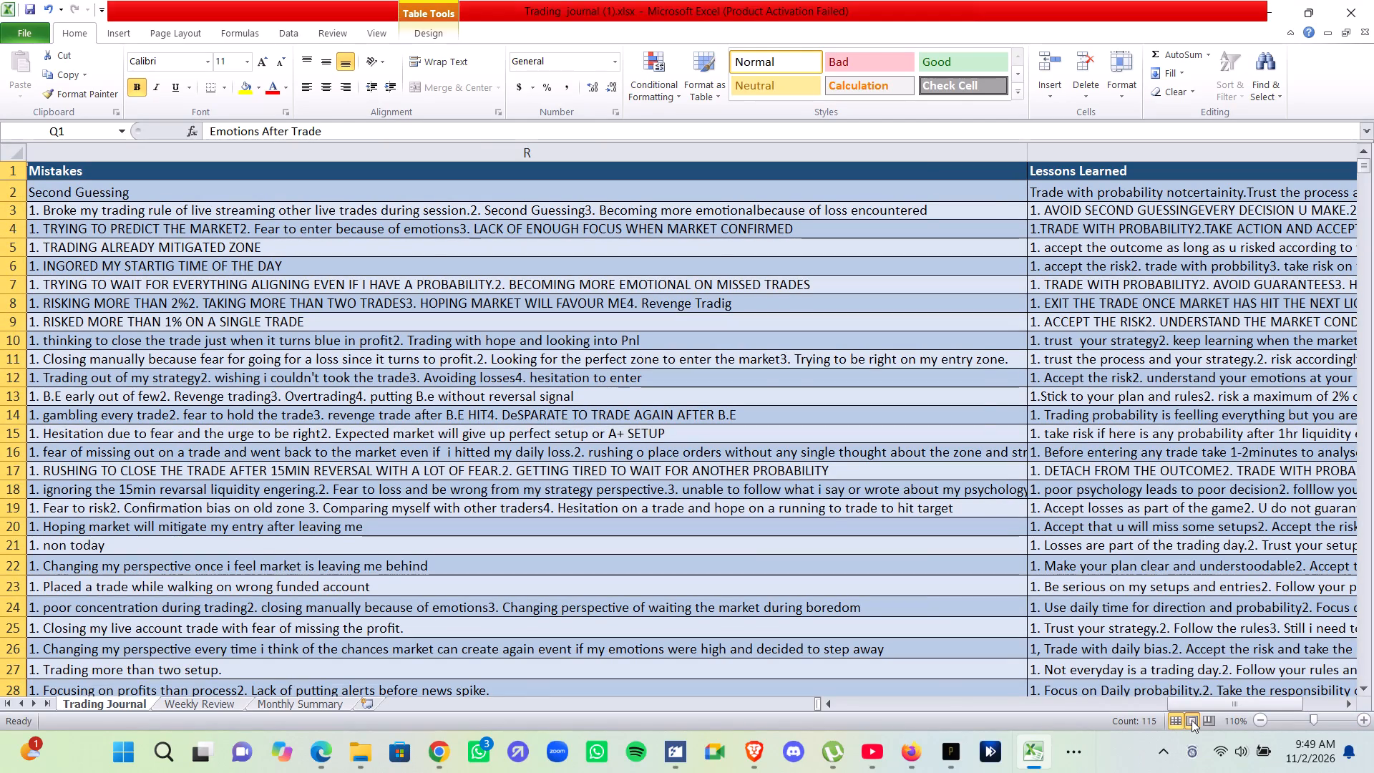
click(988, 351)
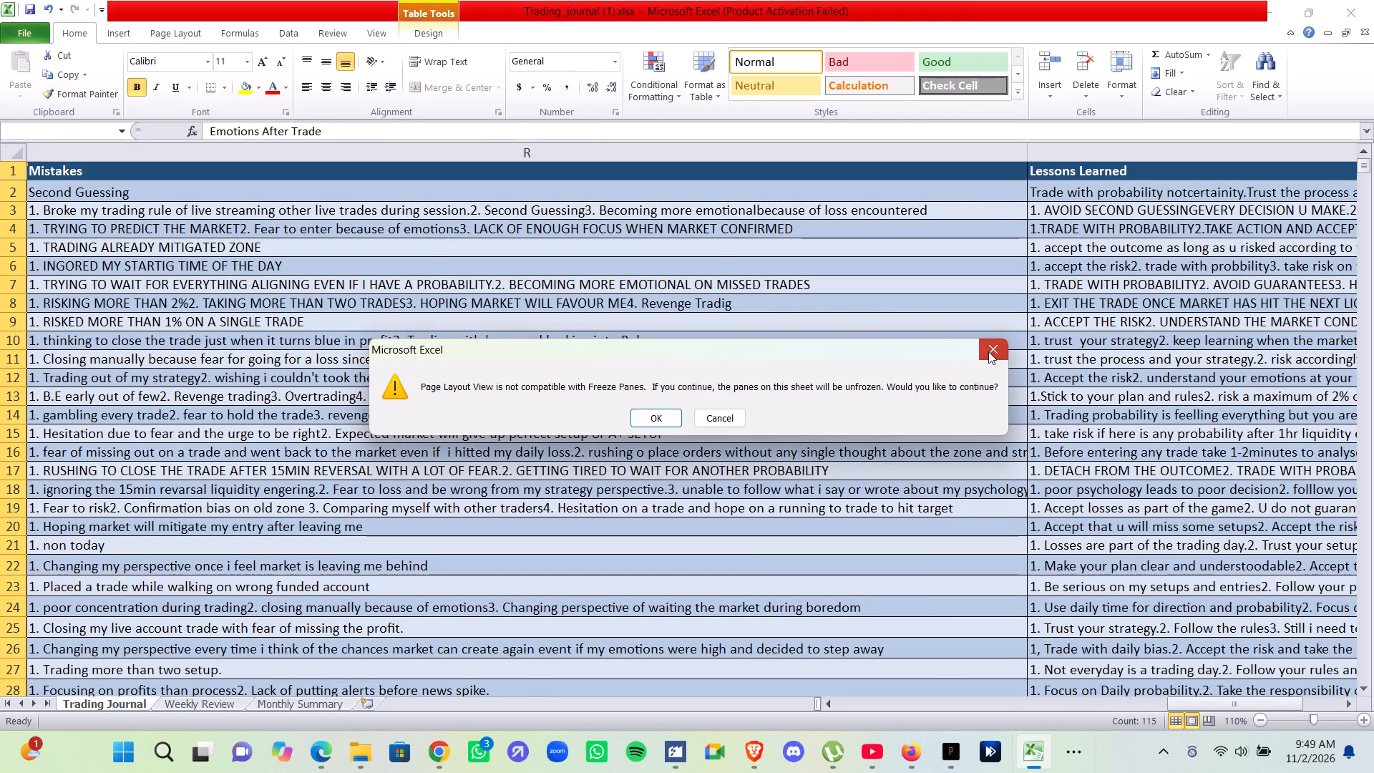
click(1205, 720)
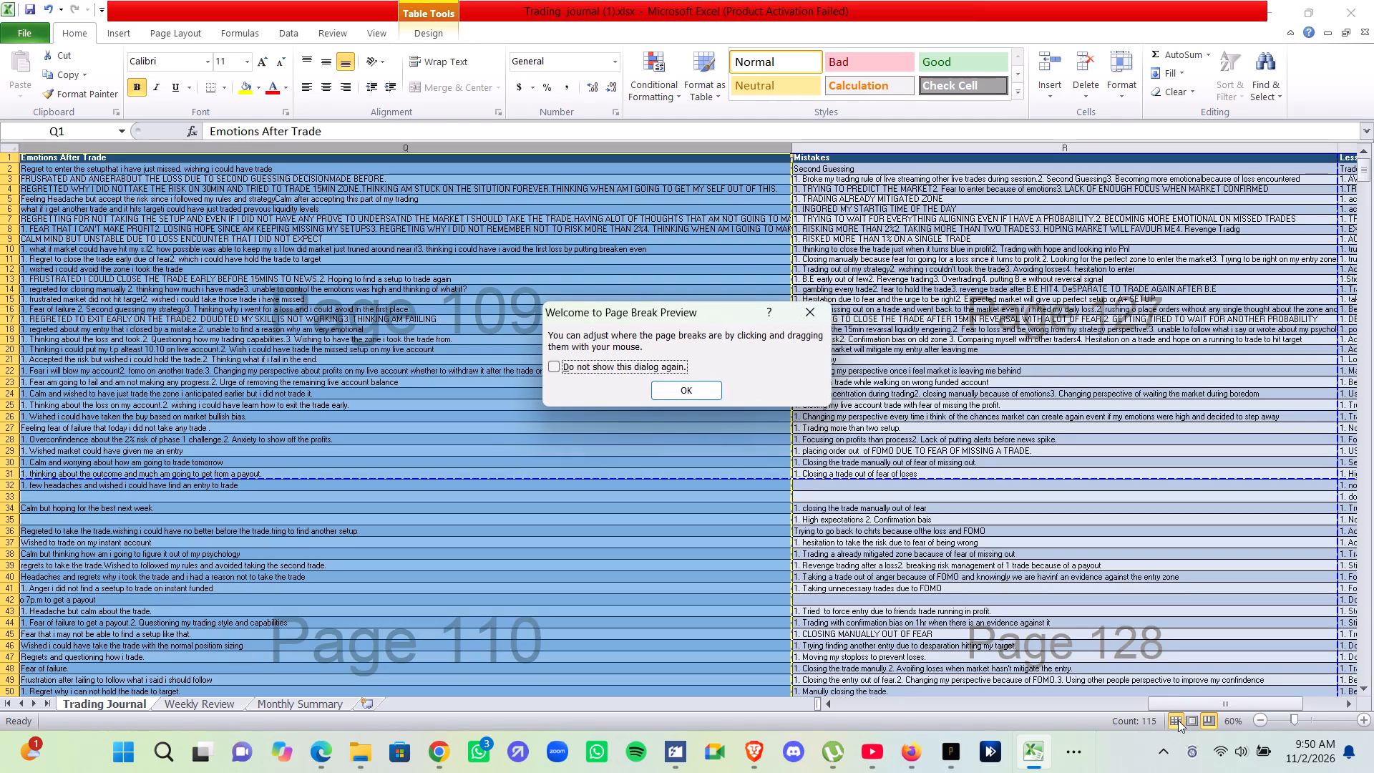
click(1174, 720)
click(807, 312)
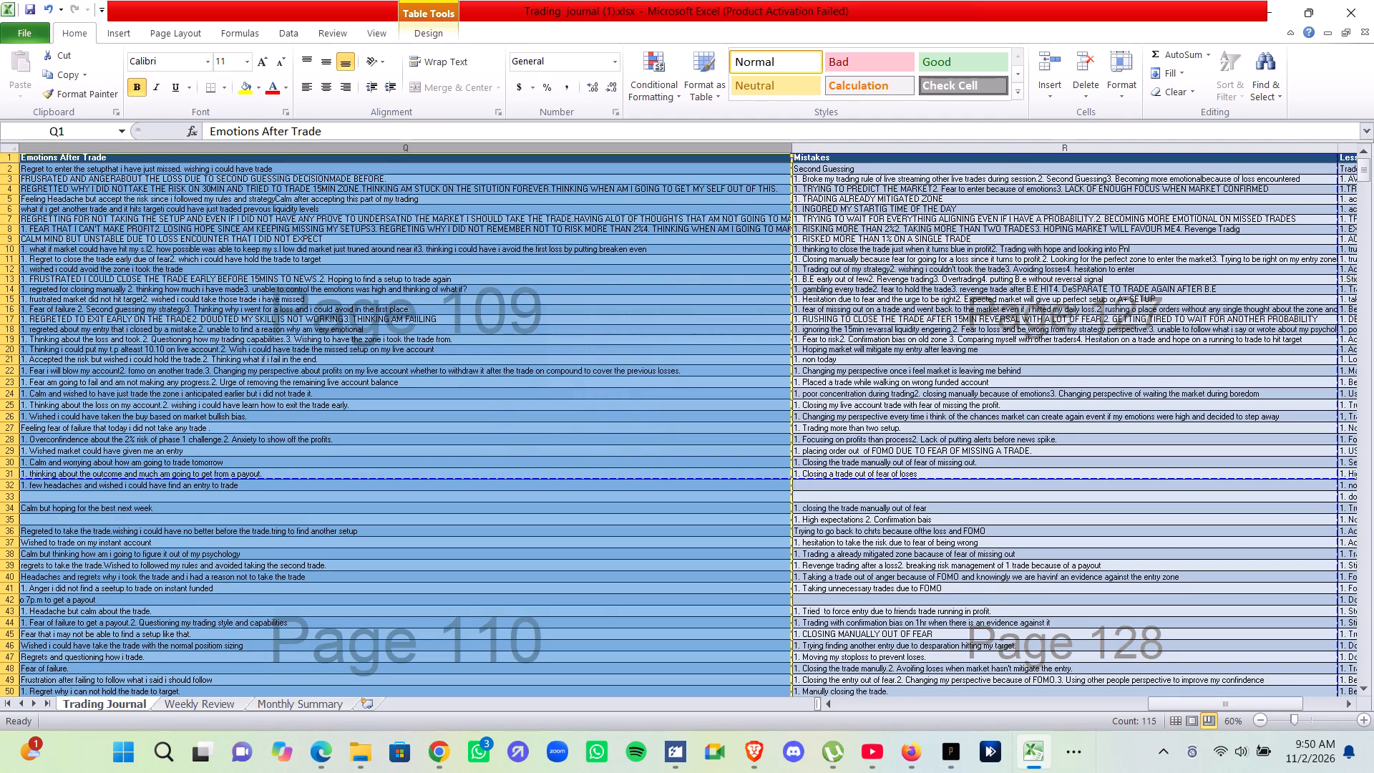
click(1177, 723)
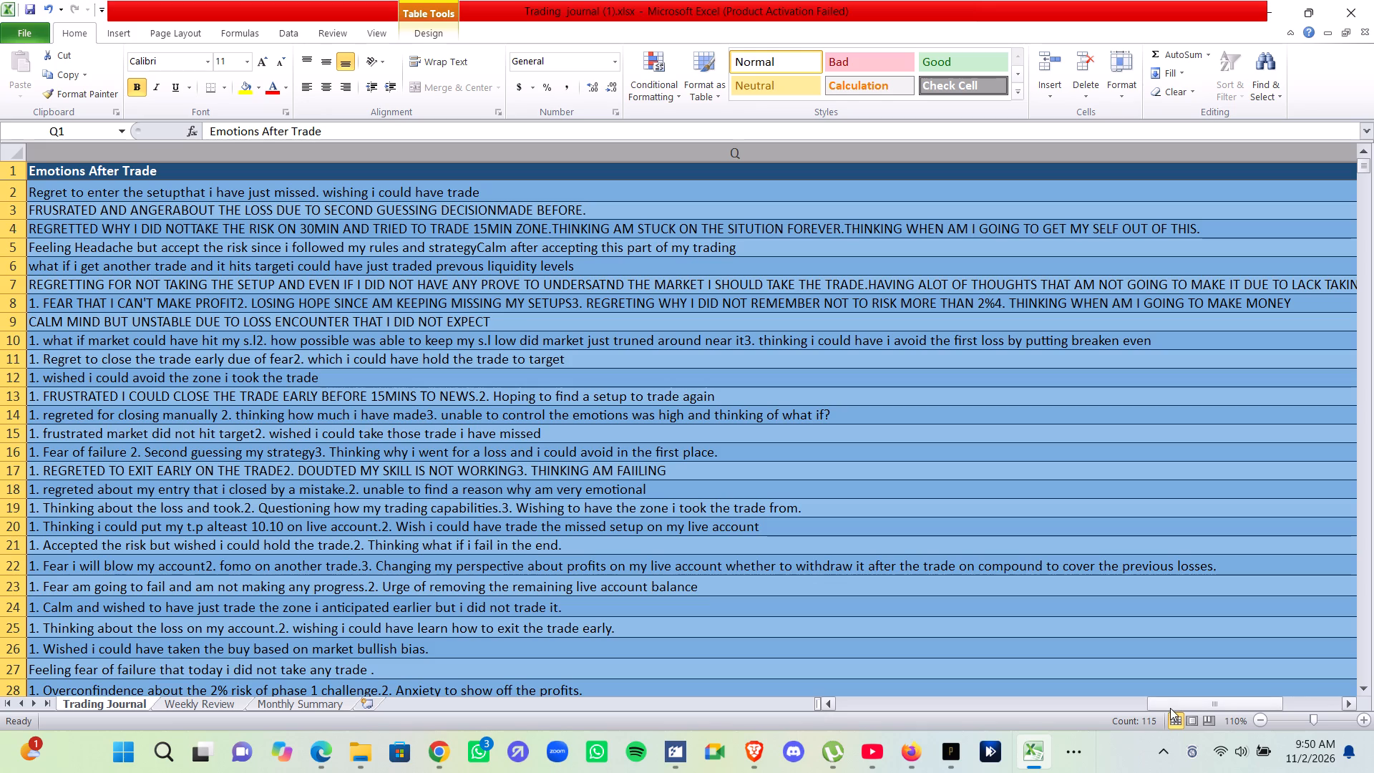
Widen the Emotions During Trade column (P) until its longest entries fit in full.
drag(1170, 706, 1143, 700)
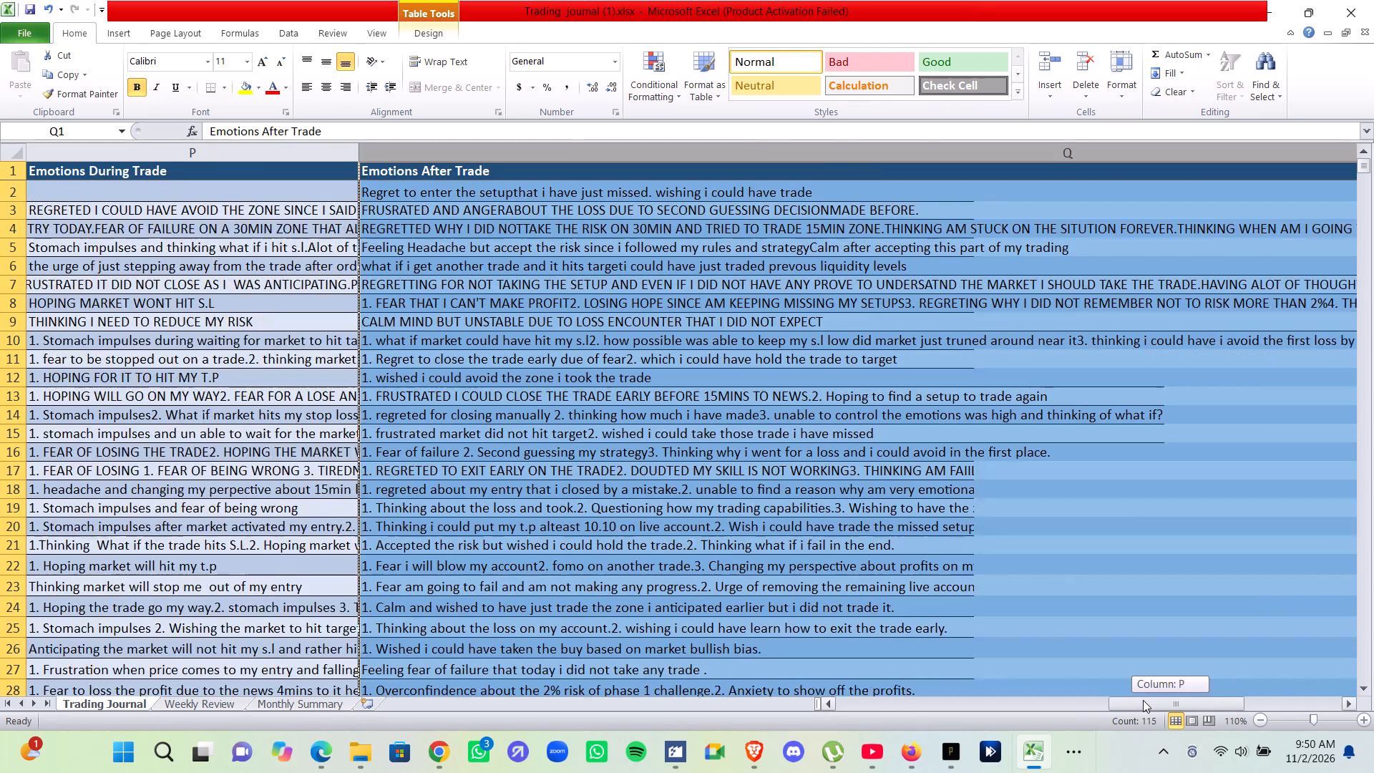
drag(1143, 700, 1149, 701)
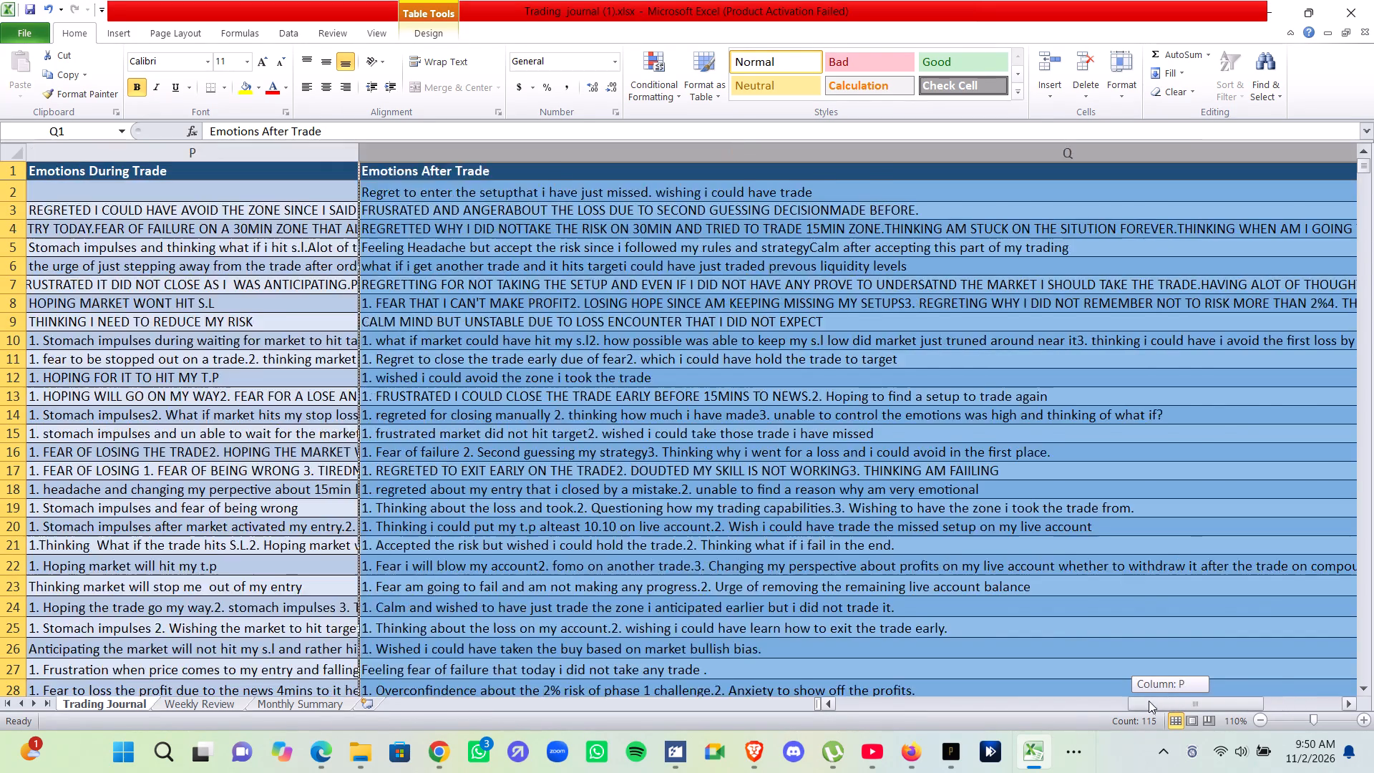
drag(1149, 701, 1116, 701)
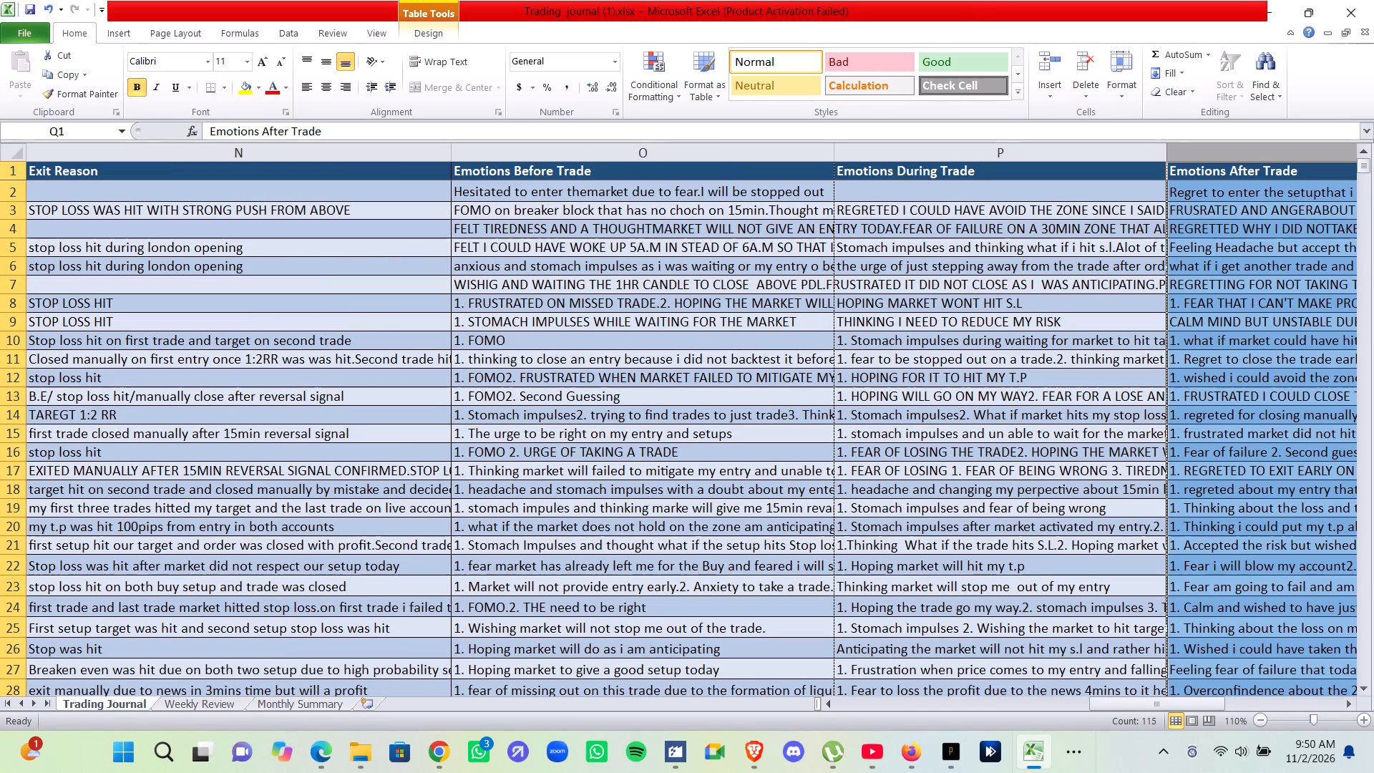
drag(1212, 702, 1214, 702)
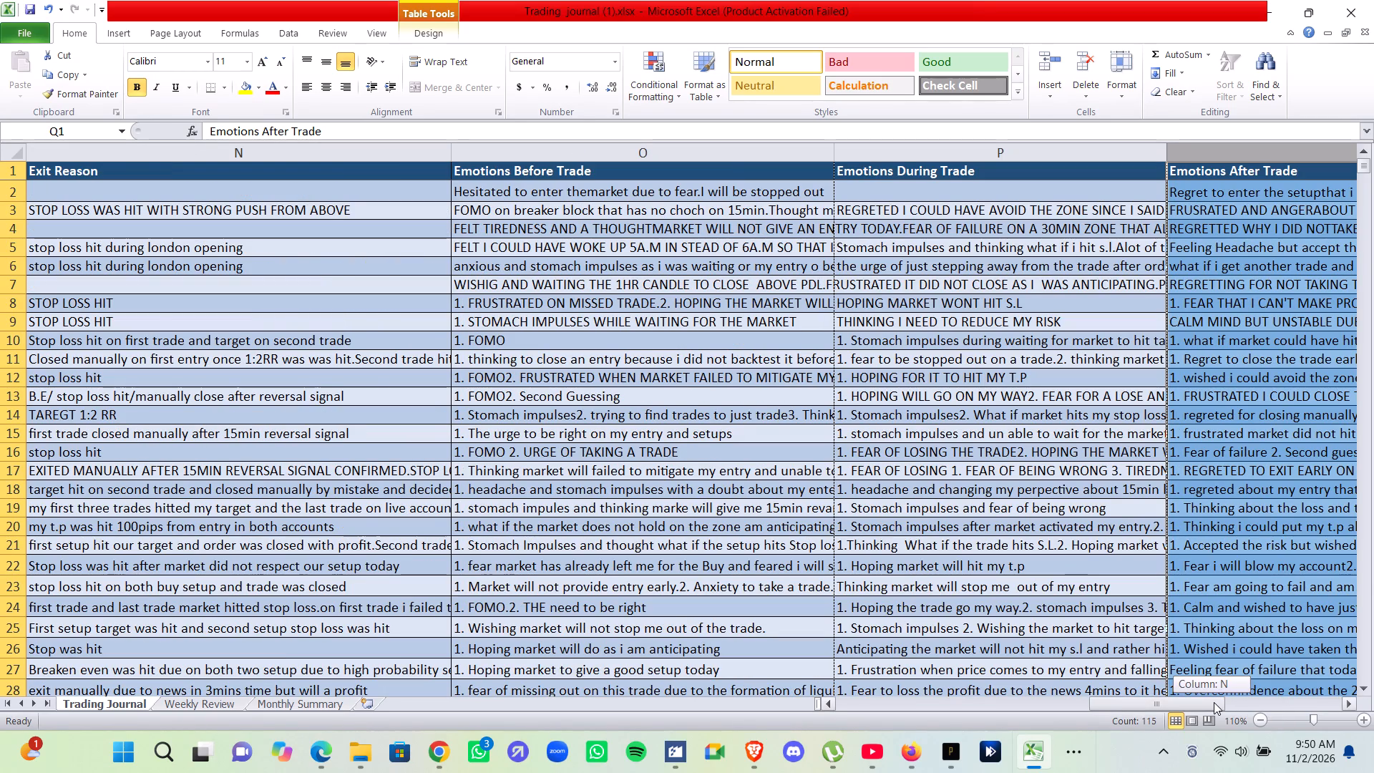
drag(1214, 702, 1225, 702)
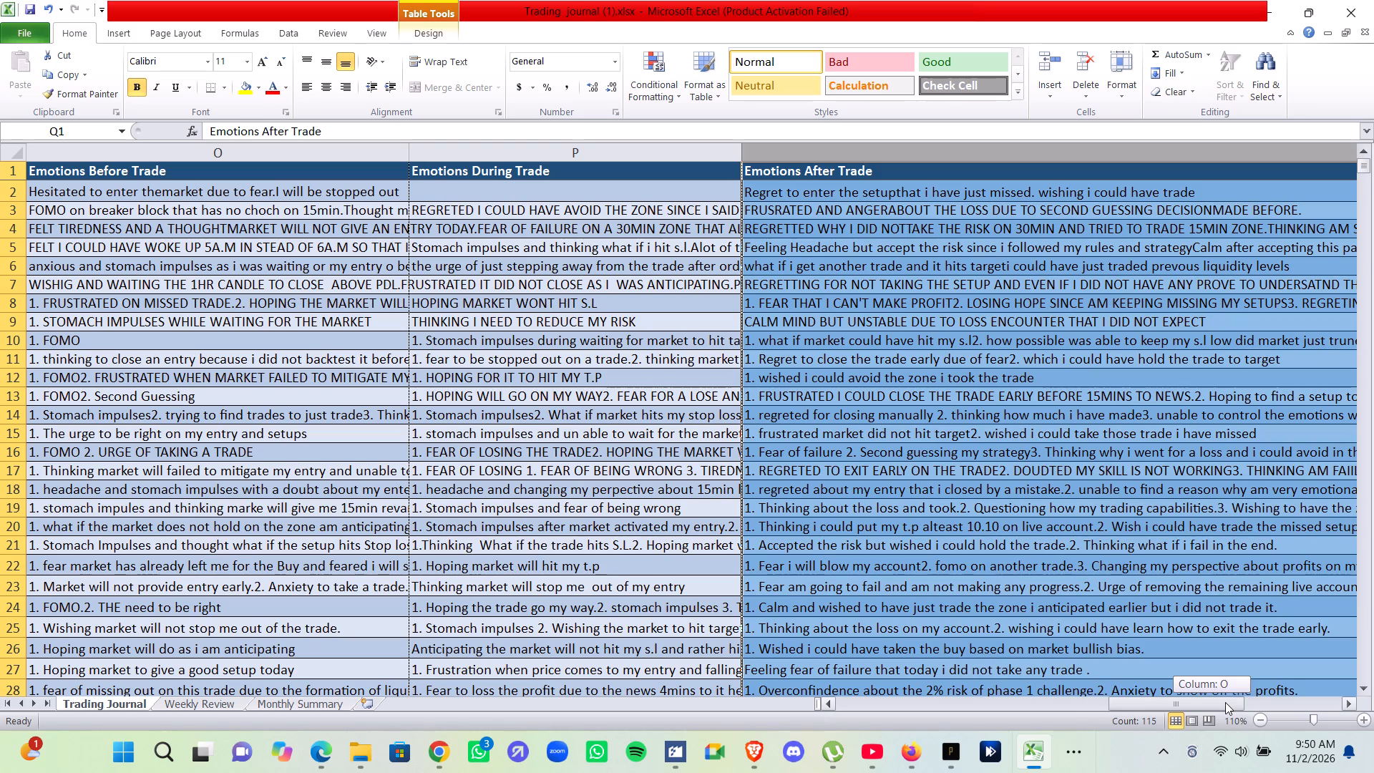
drag(1225, 702, 1237, 704)
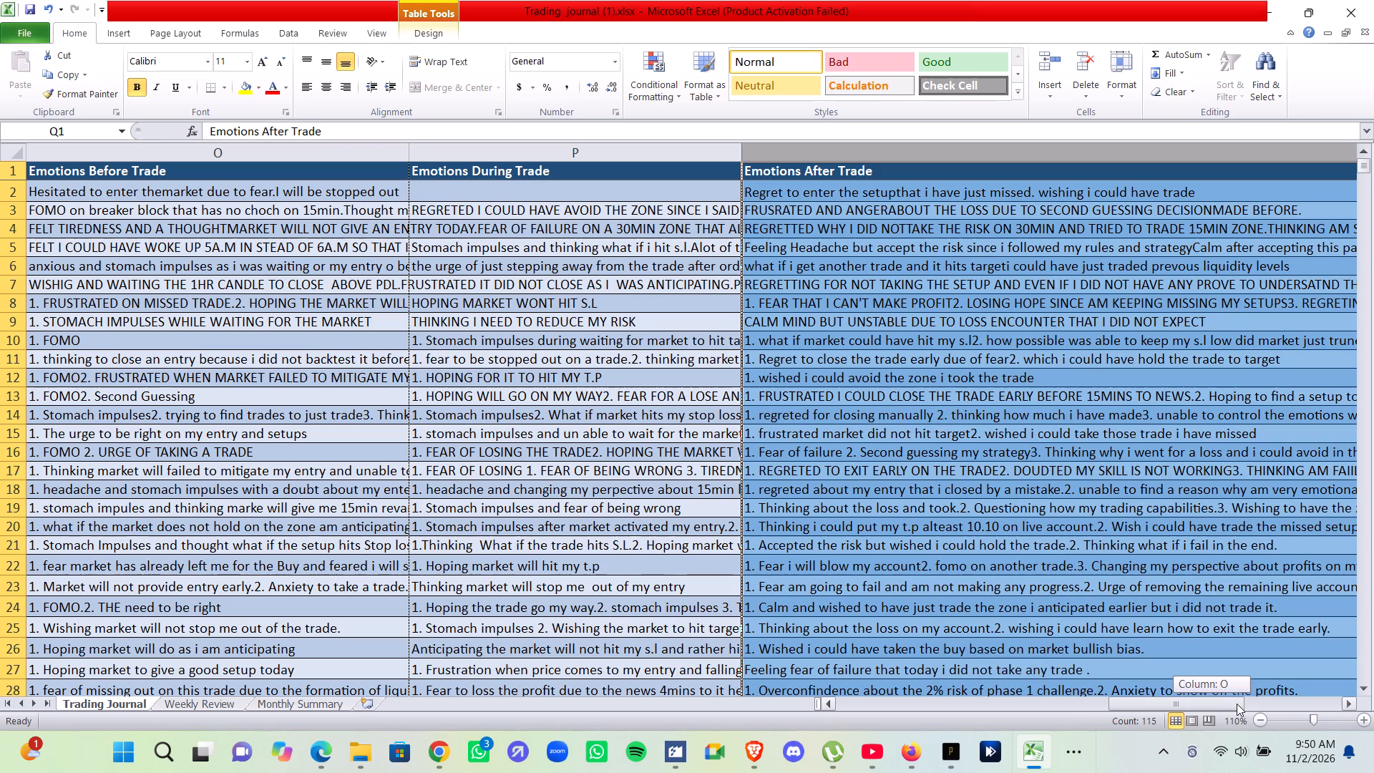
drag(1237, 704, 1243, 702)
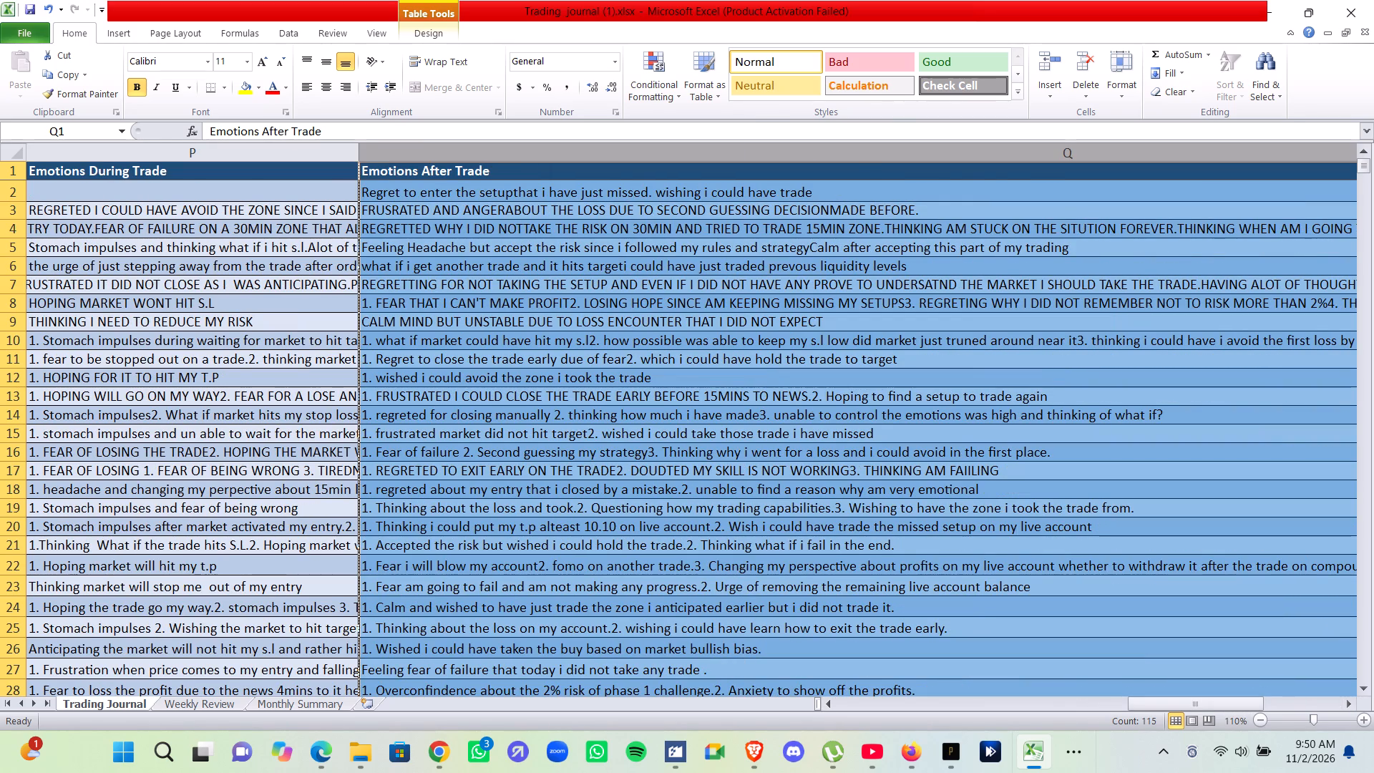
click(353, 155)
drag(359, 153, 377, 153)
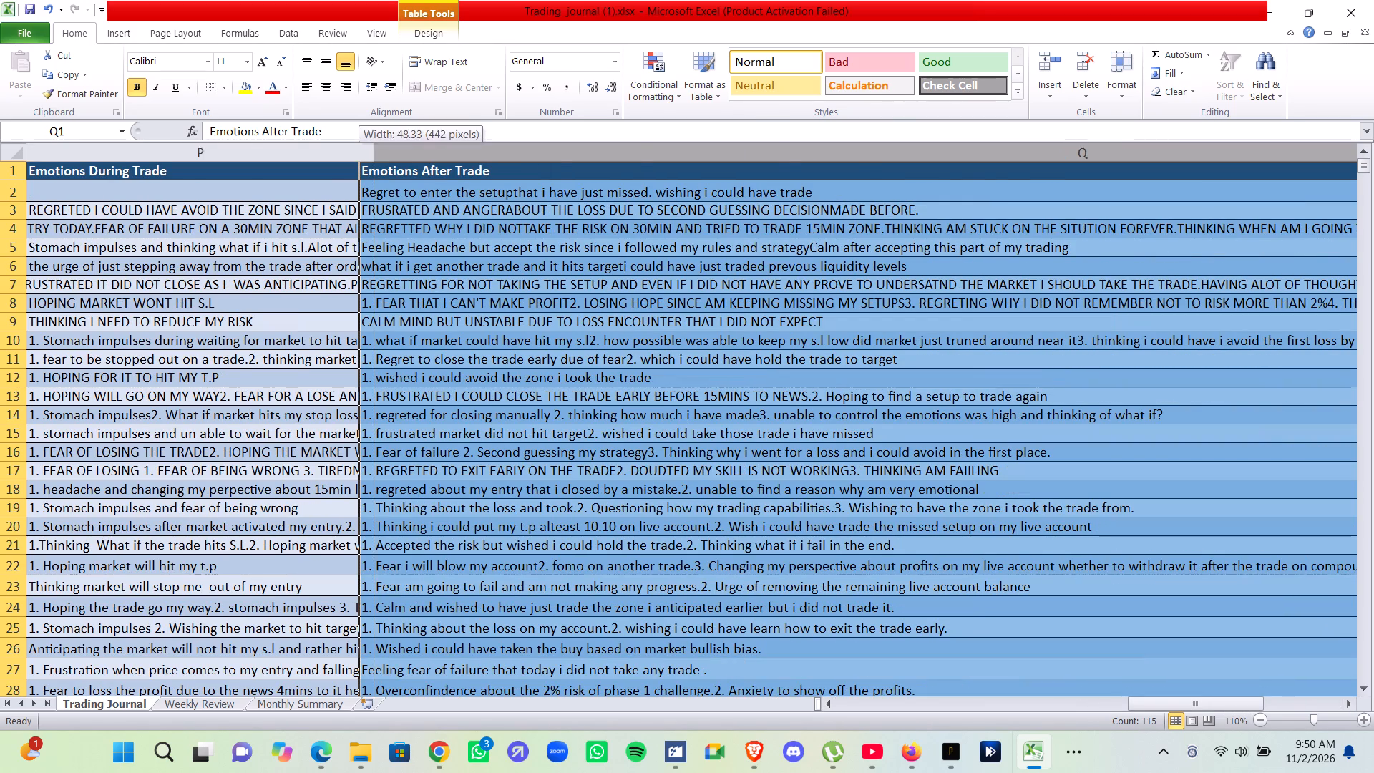
drag(377, 153, 796, 177)
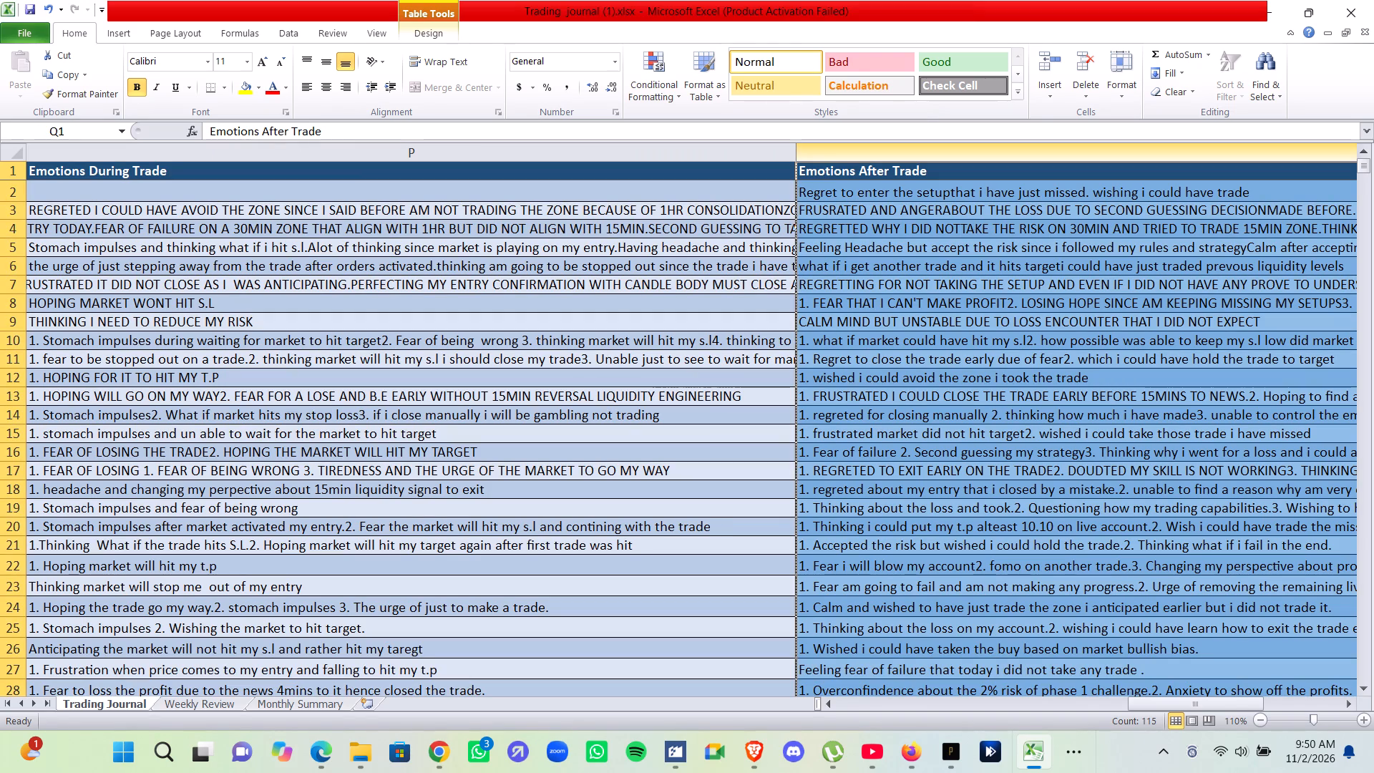
drag(796, 152, 1289, 160)
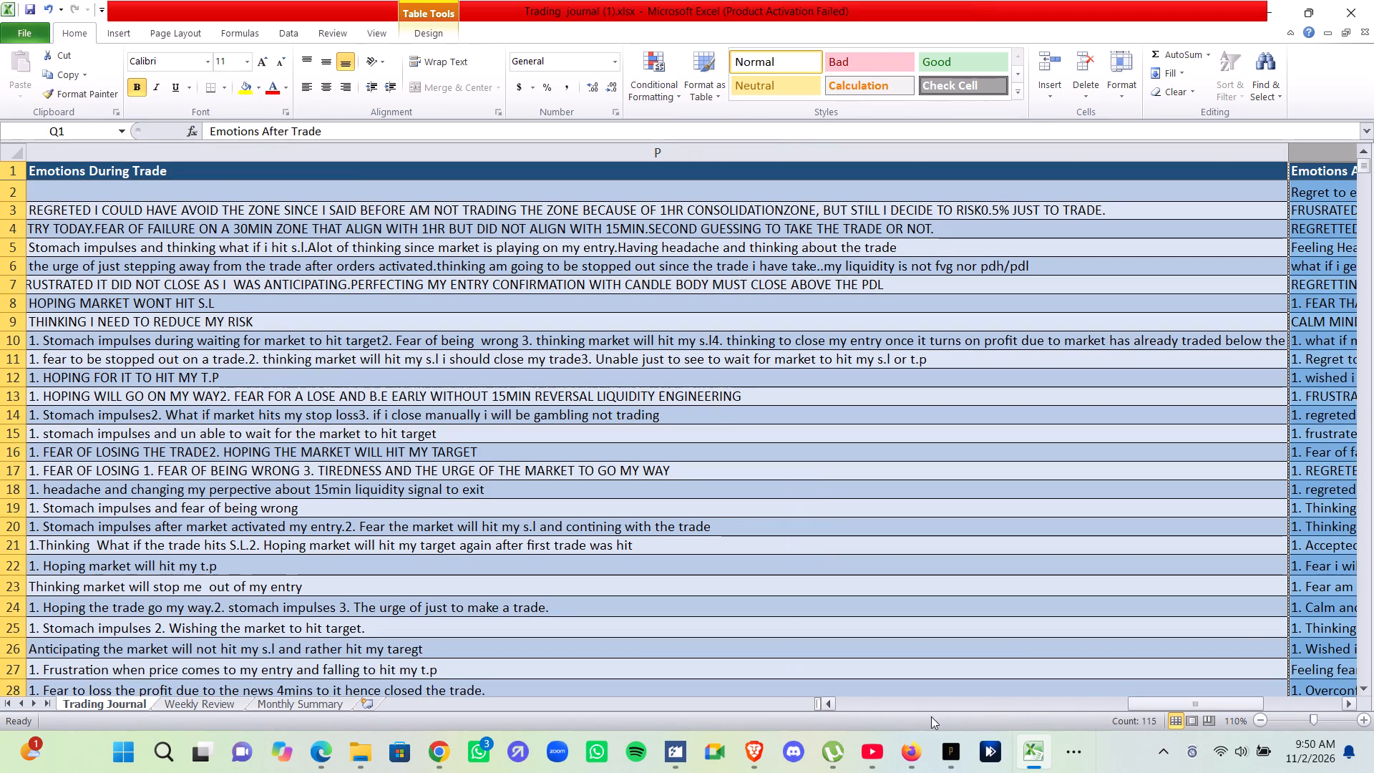
Widen the Emotions Before Trade column (O) to about 179 so that its long entries fit.
click(831, 704)
click(831, 704)
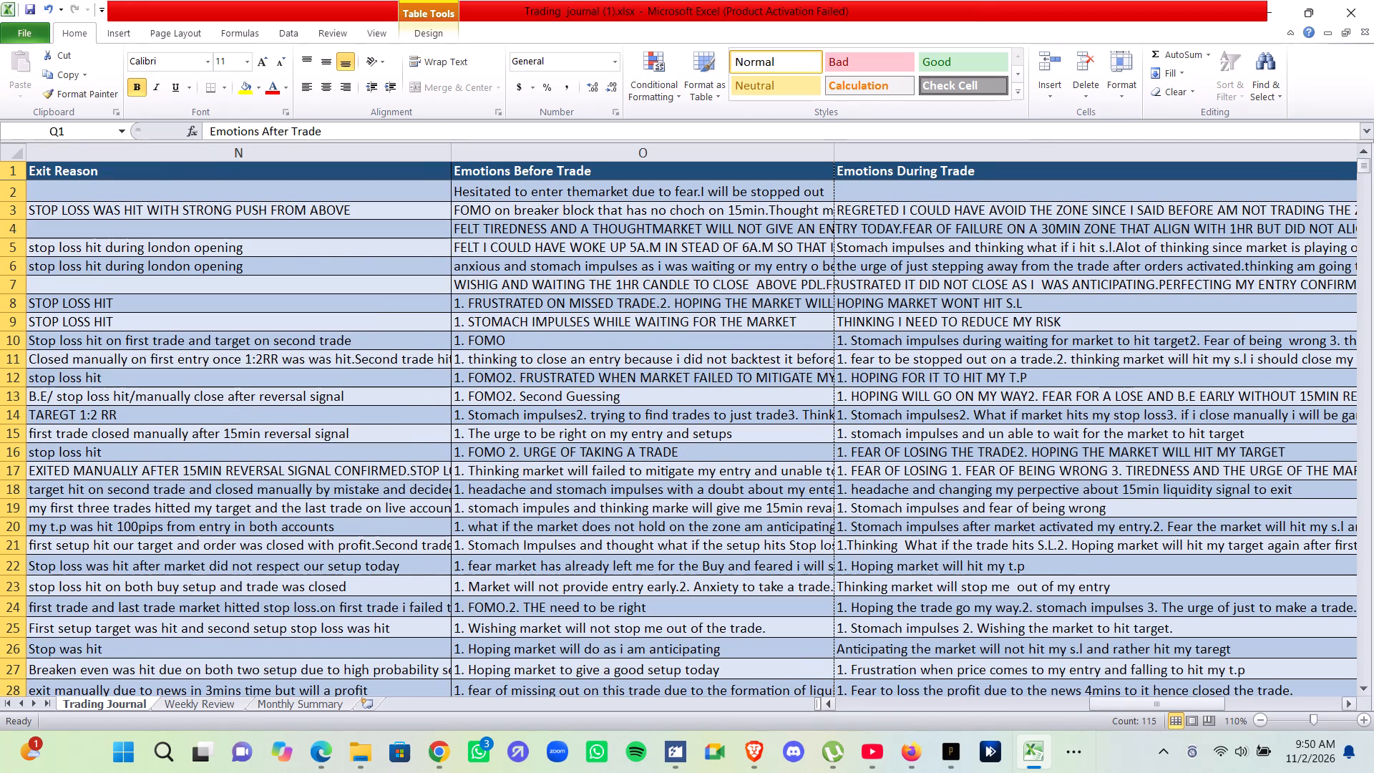
drag(835, 151, 1129, 178)
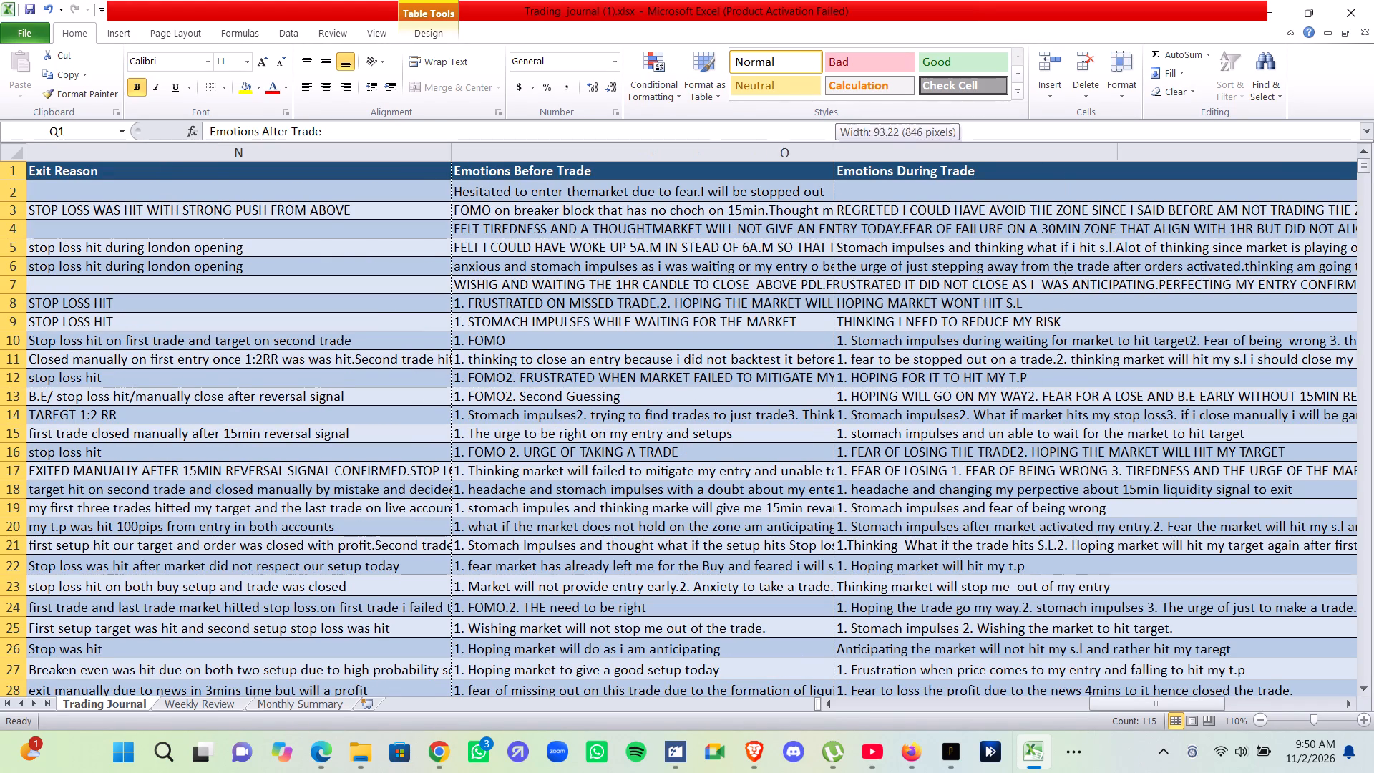
drag(1129, 178, 1346, 179)
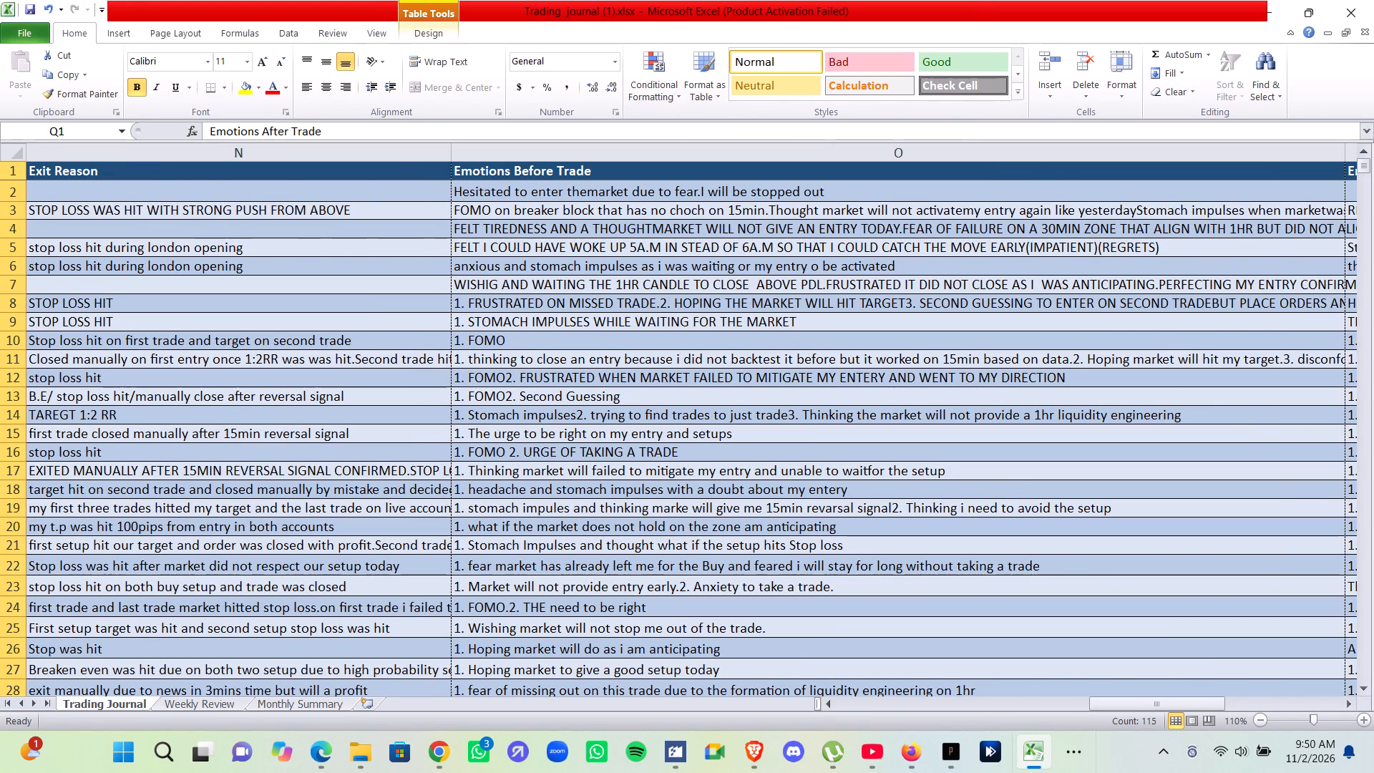
drag(1196, 706, 1197, 706)
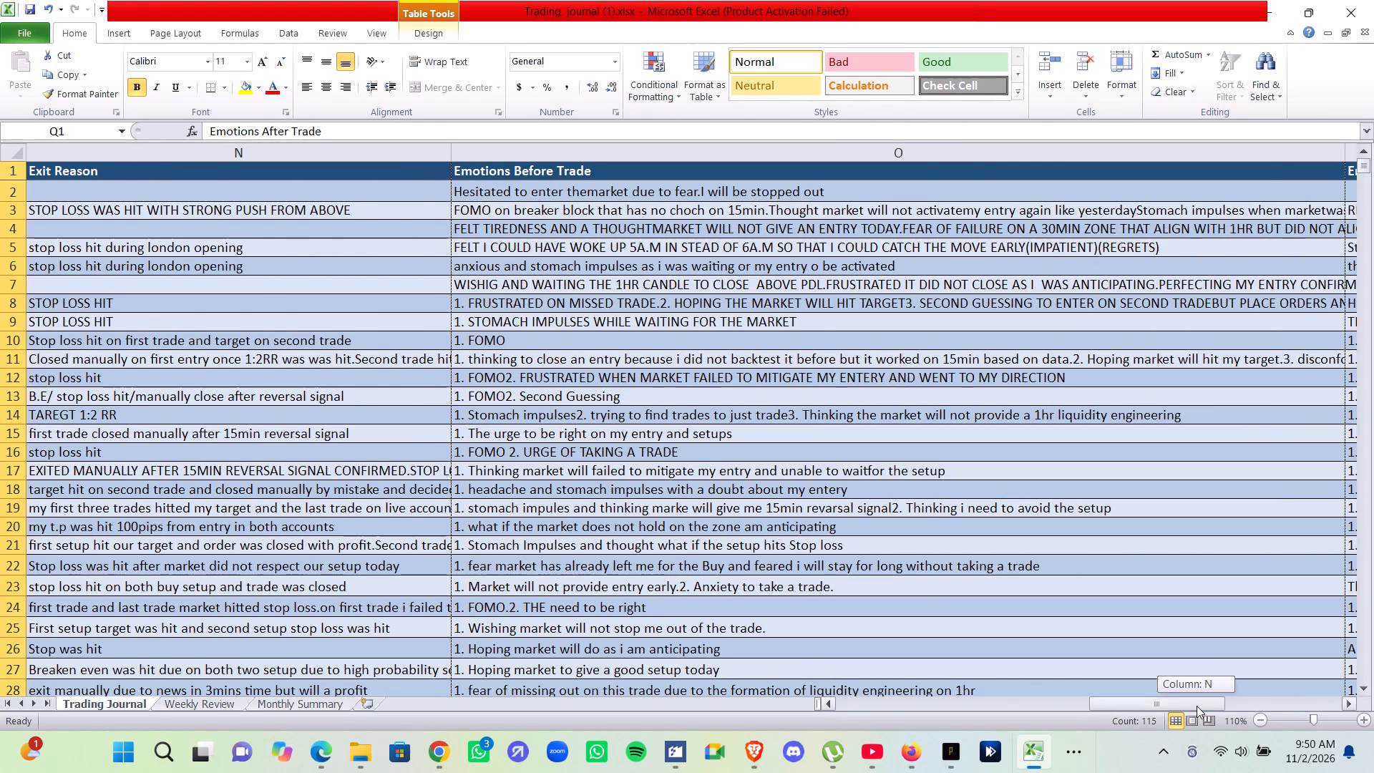
drag(1197, 706, 1212, 707)
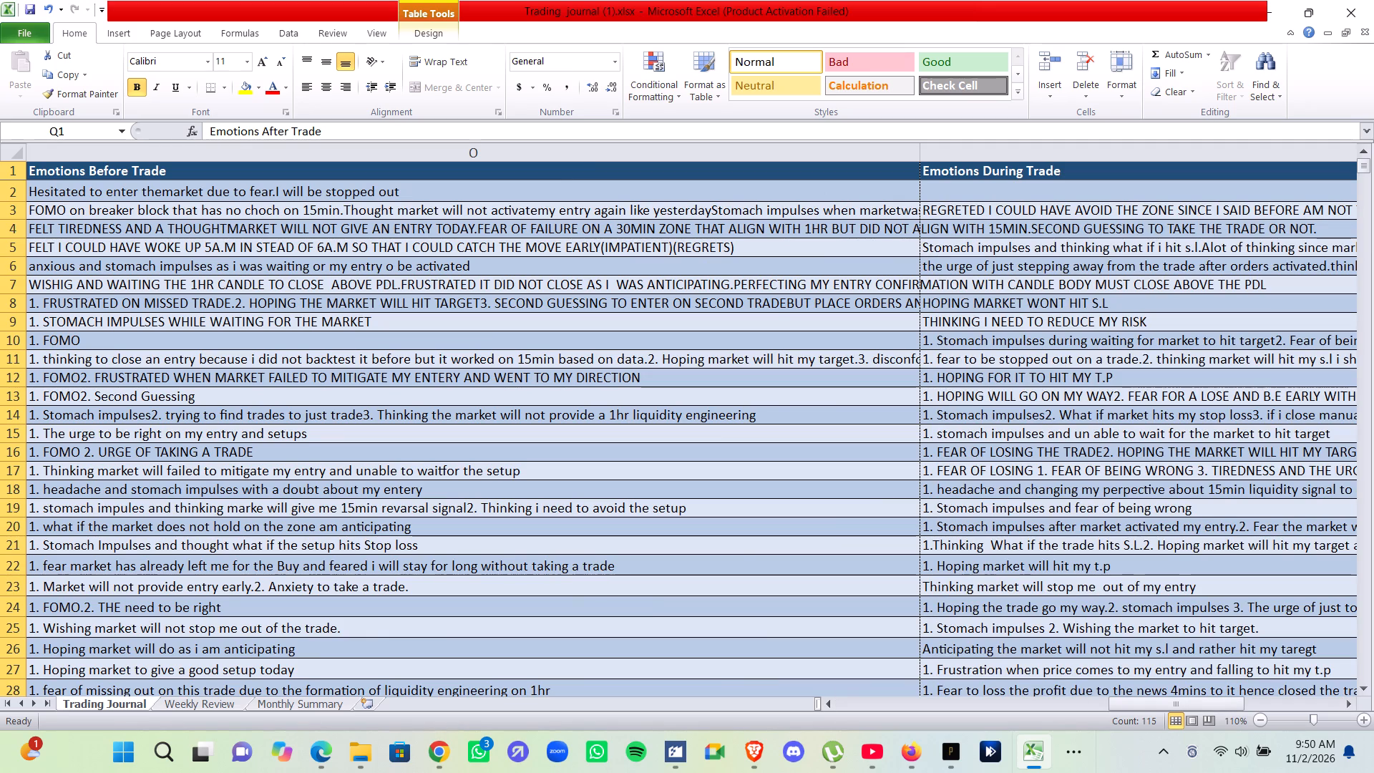
drag(920, 152, 1176, 187)
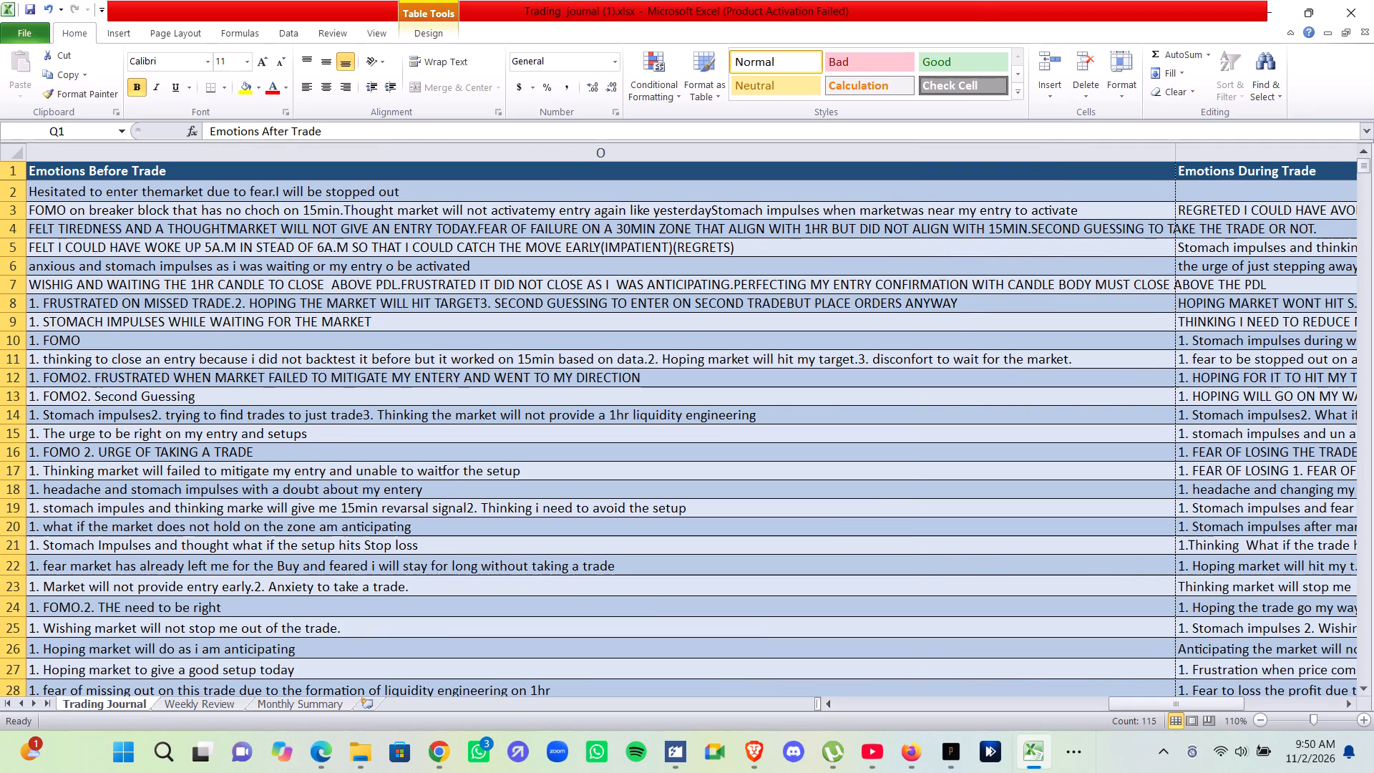
drag(1175, 157, 1300, 158)
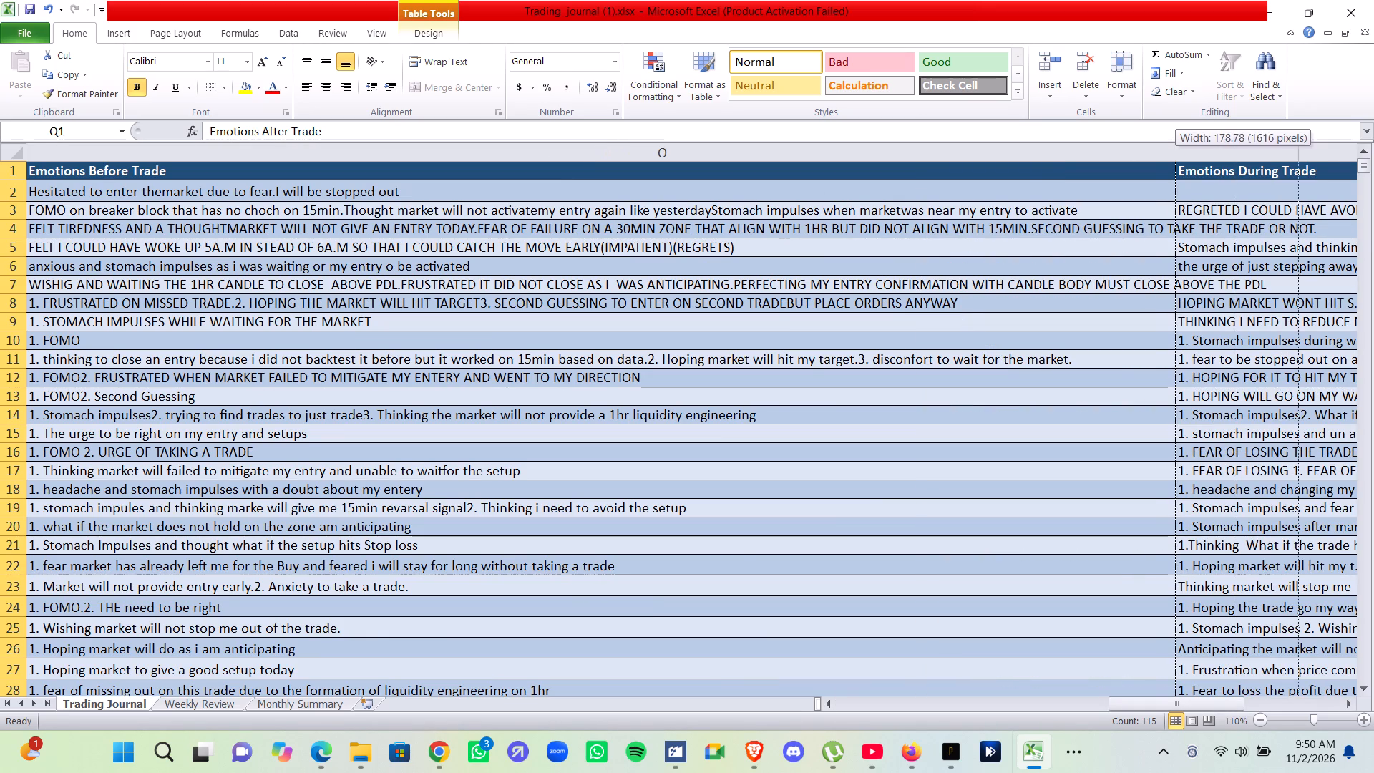
drag(1300, 158, 1302, 160)
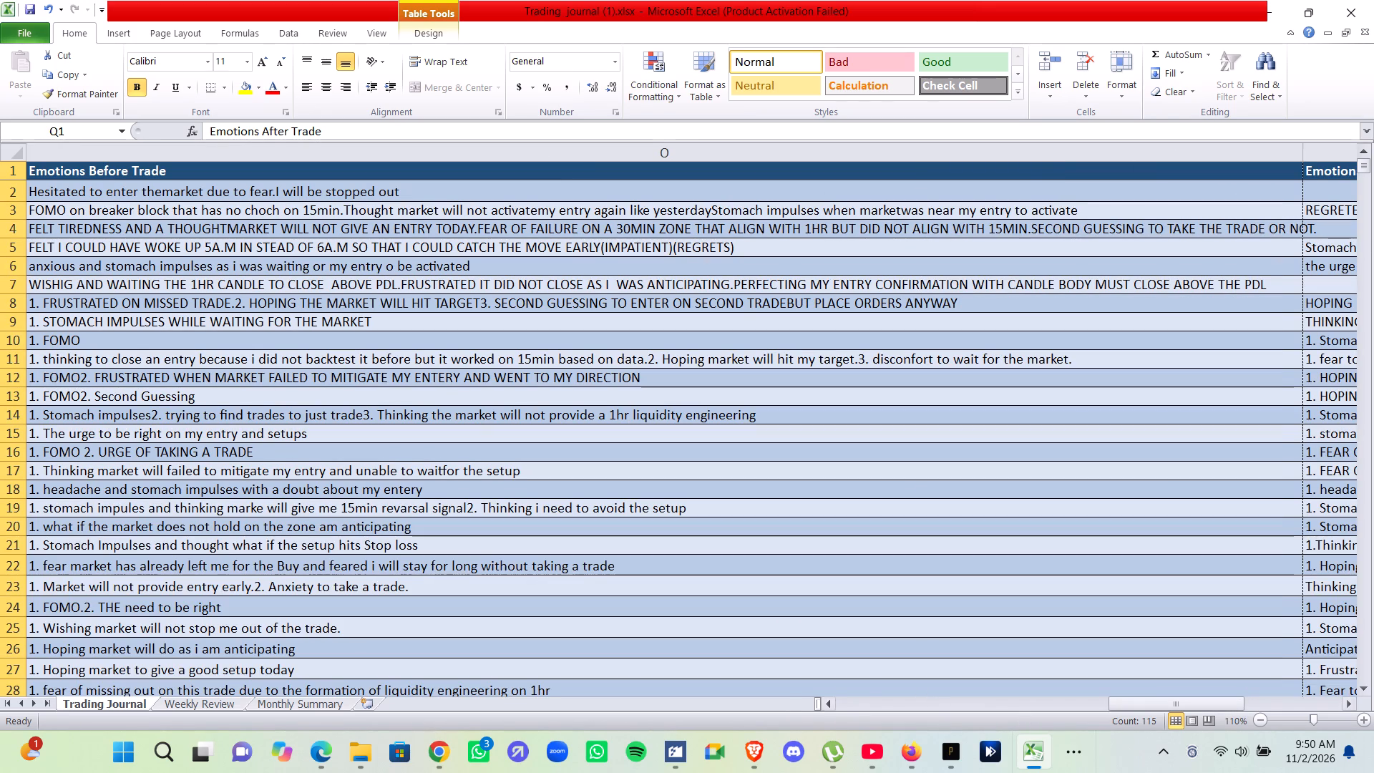
Widen the Exit Reason column (N) to about 183 so that its longest entries fit in full.
click(828, 704)
click(828, 704)
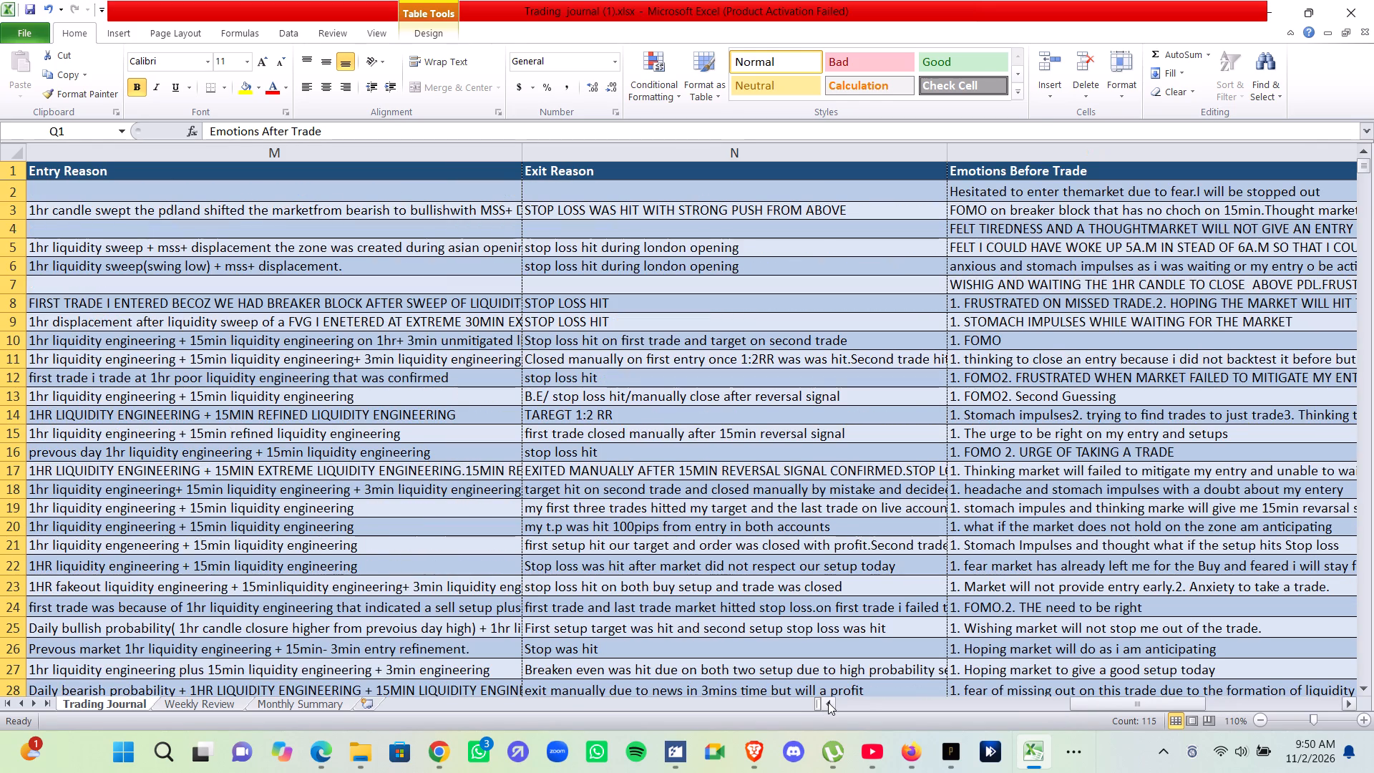
drag(947, 152, 1272, 200)
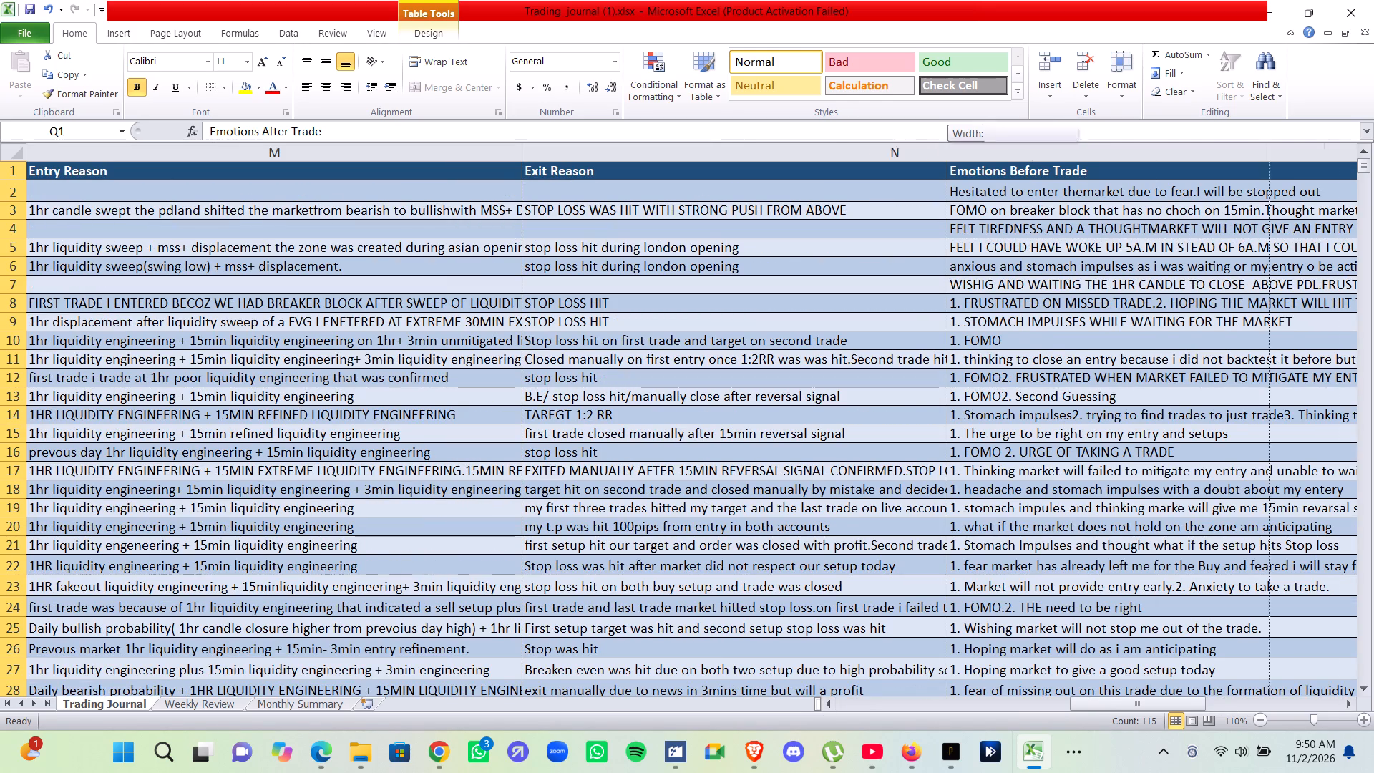
drag(1272, 200, 1339, 197)
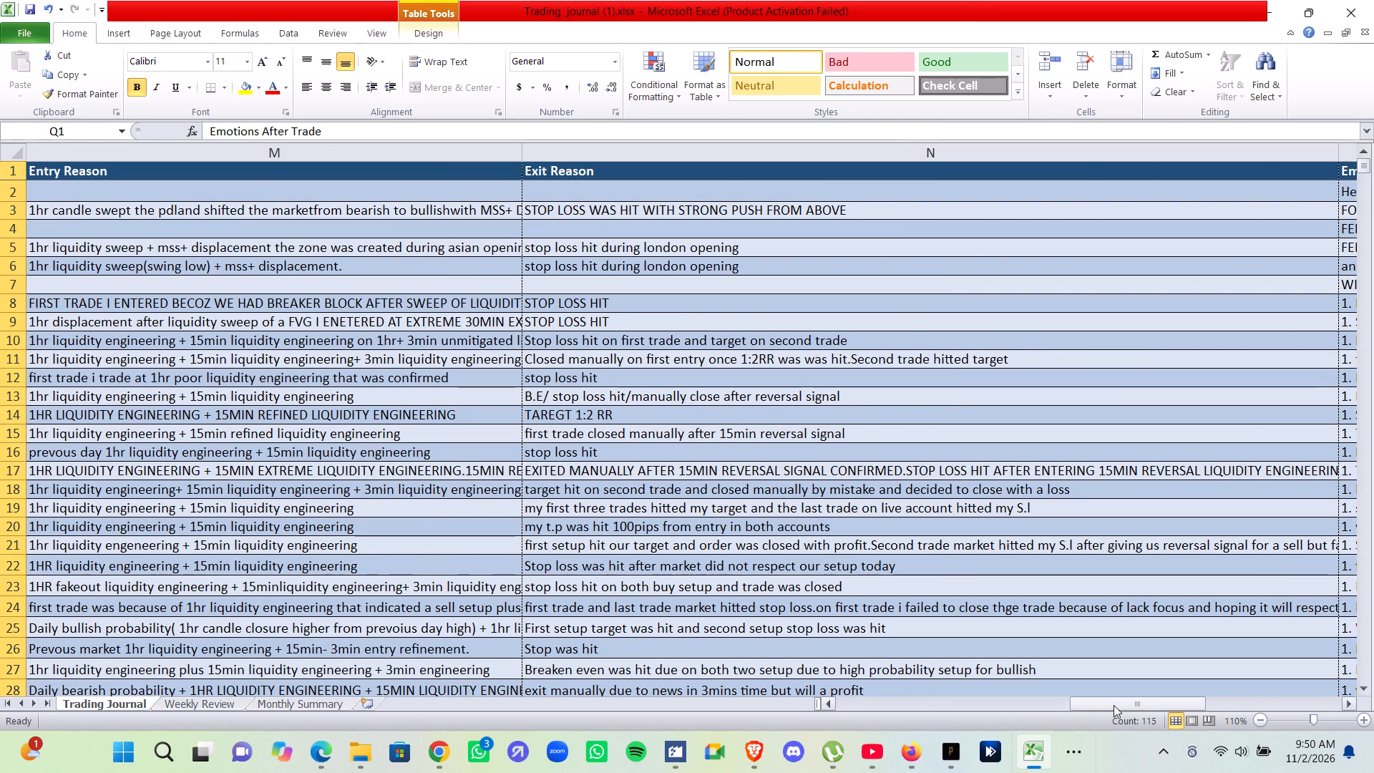
drag(1114, 705, 1127, 707)
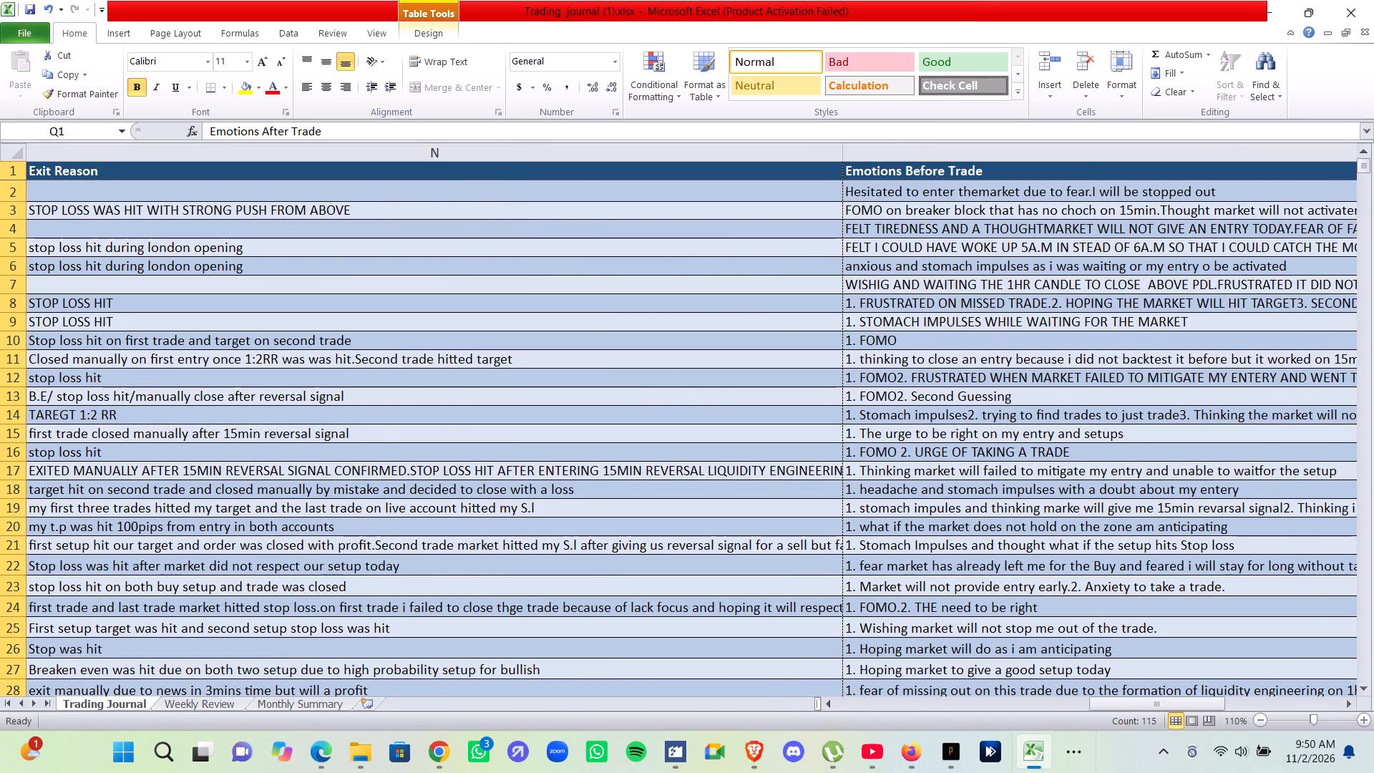
drag(841, 150, 1066, 169)
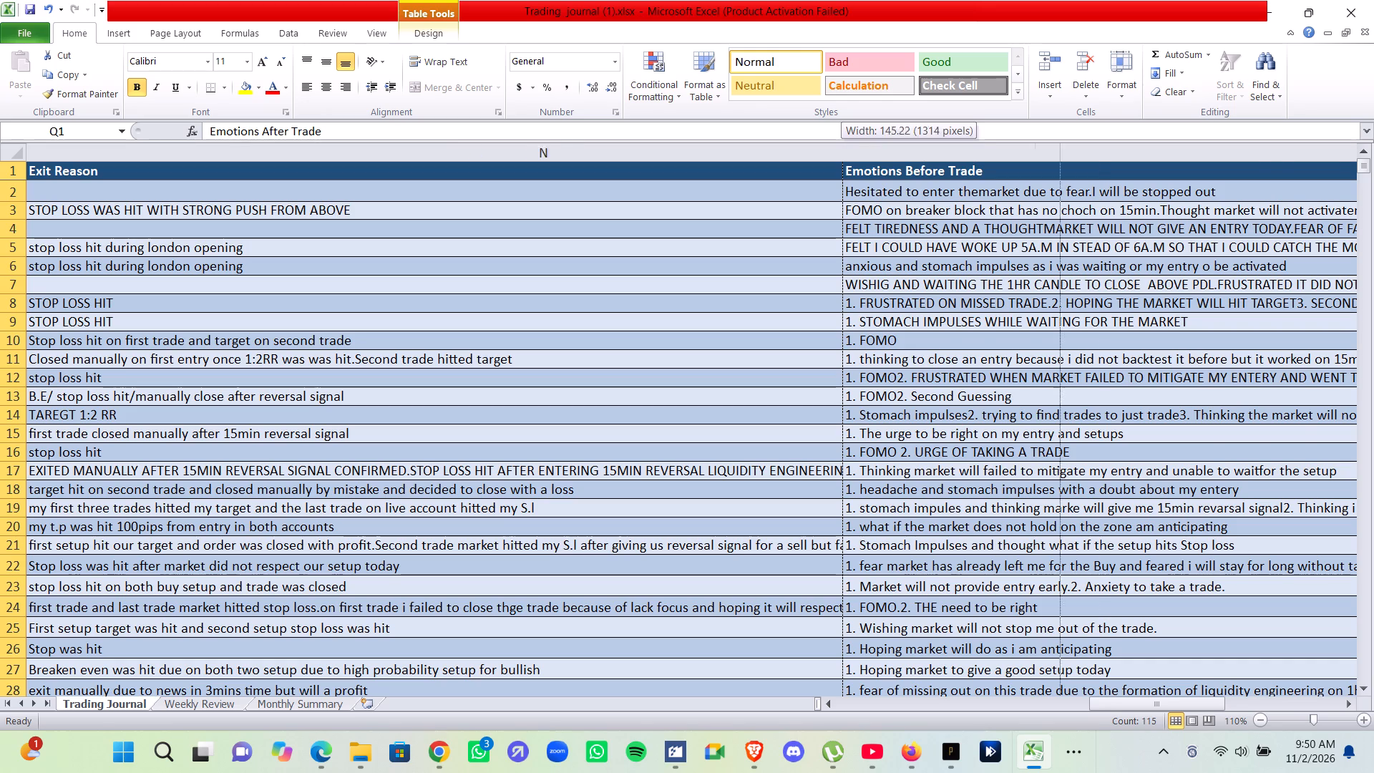
drag(1066, 169, 1201, 177)
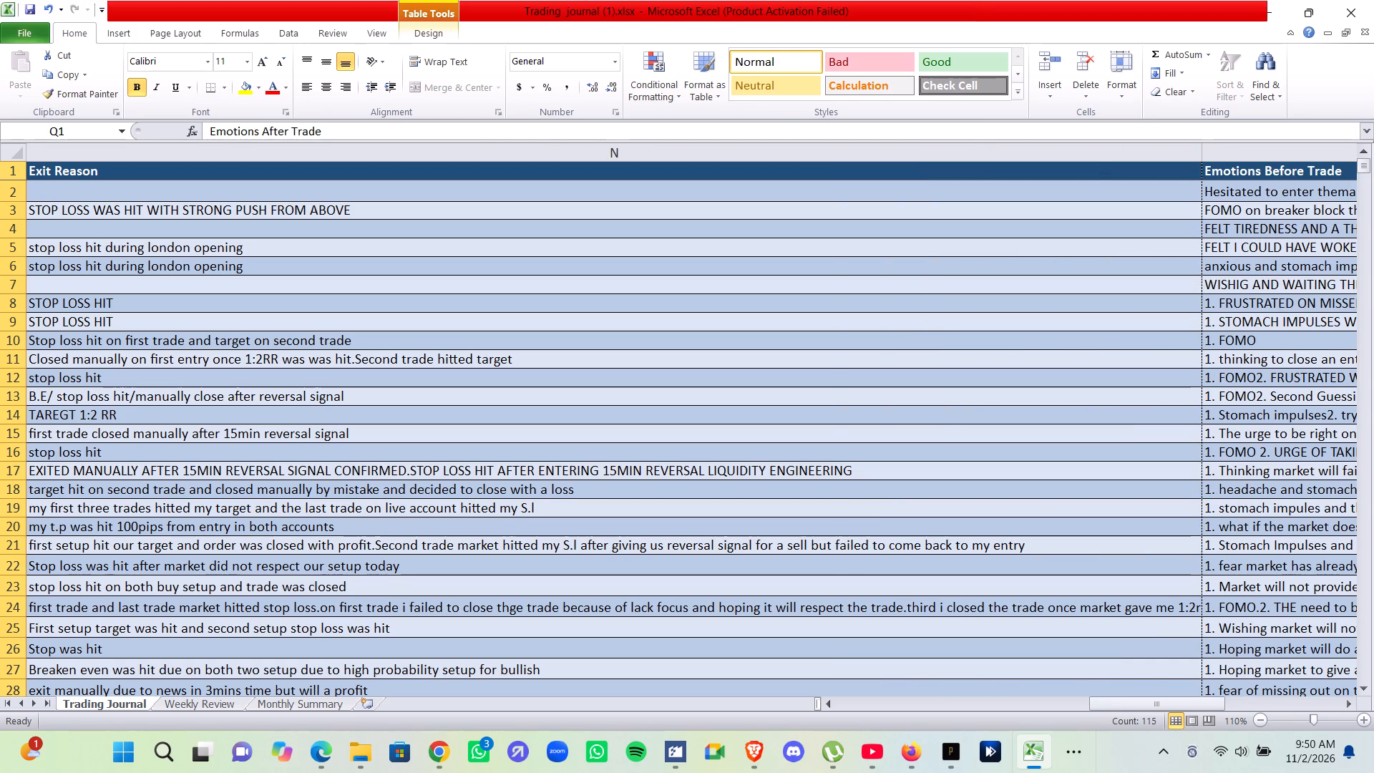
drag(1200, 155, 1329, 154)
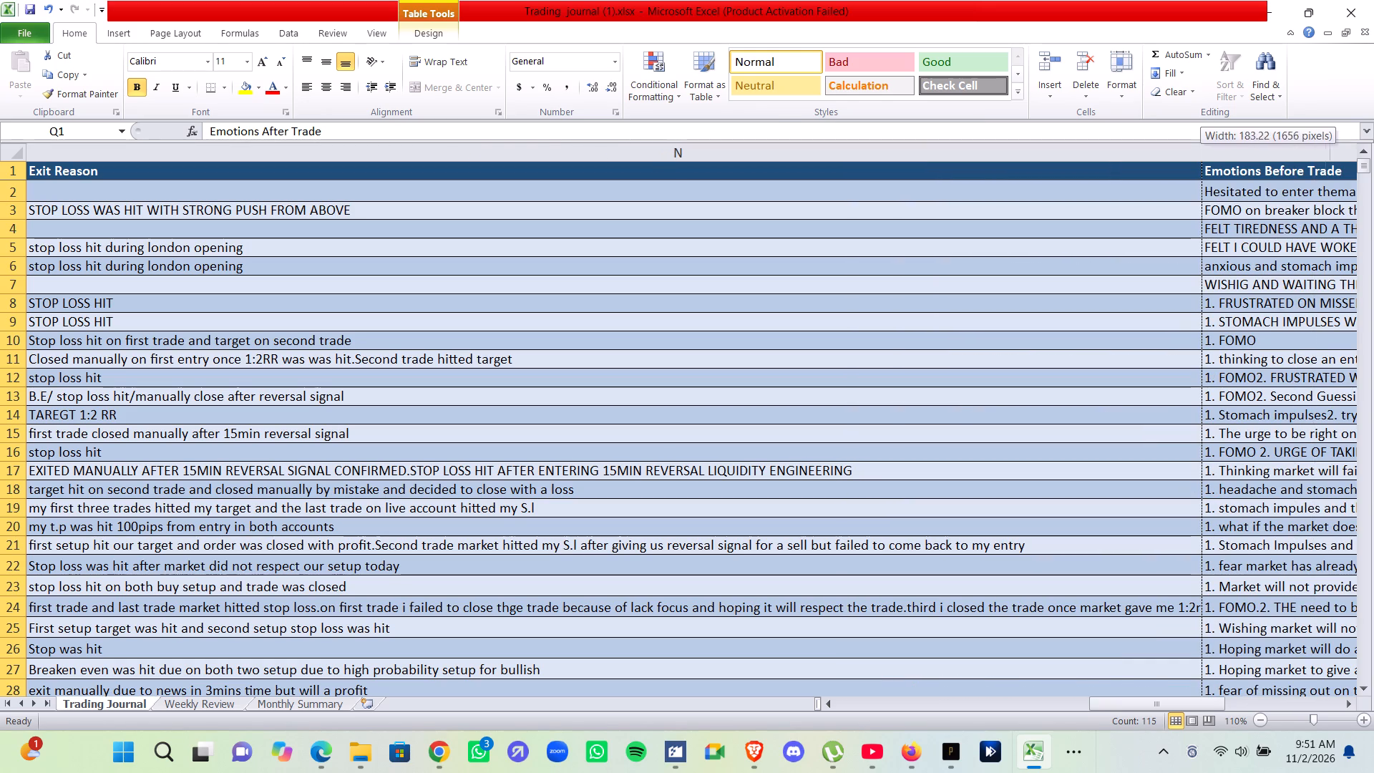
drag(1329, 154, 1330, 154)
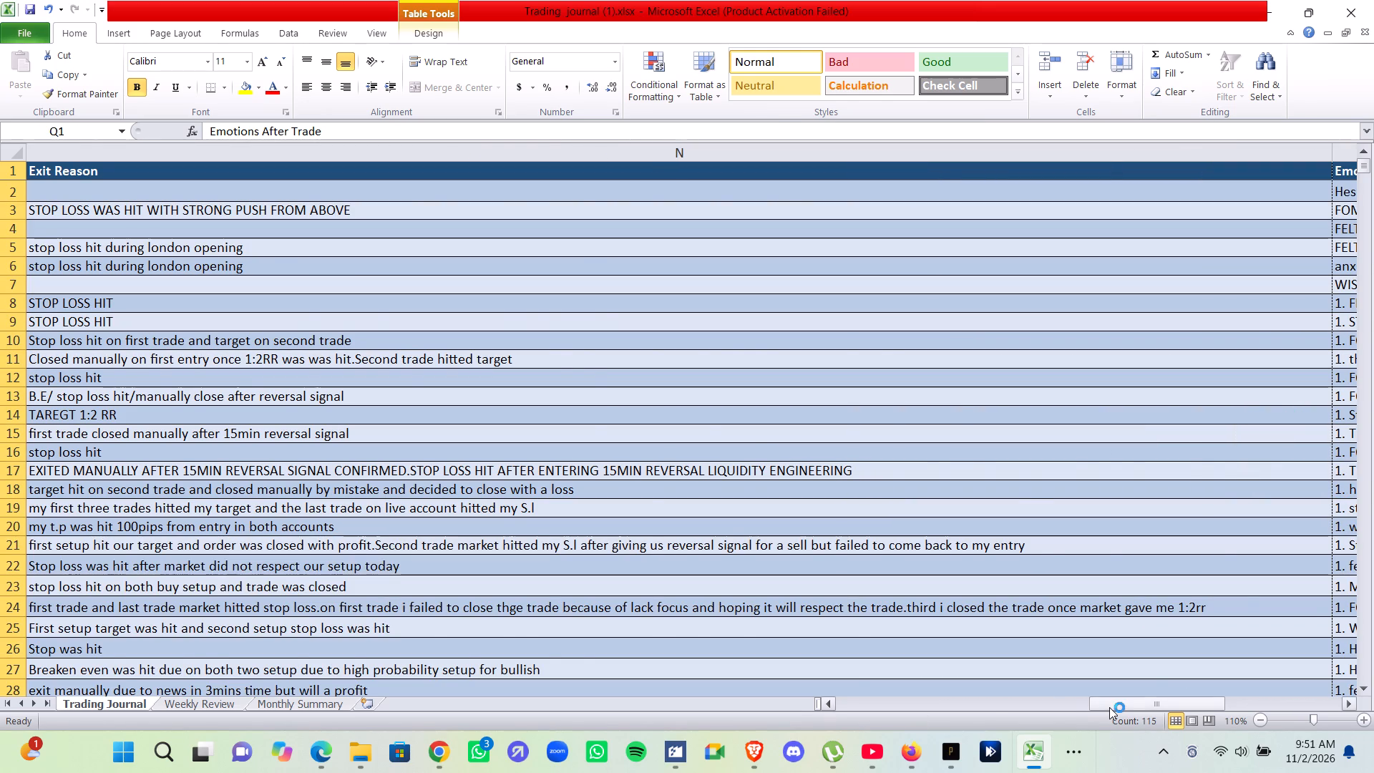
Widen the Entry Reason column (M) to show more of its long entries.
drag(1109, 707, 1073, 706)
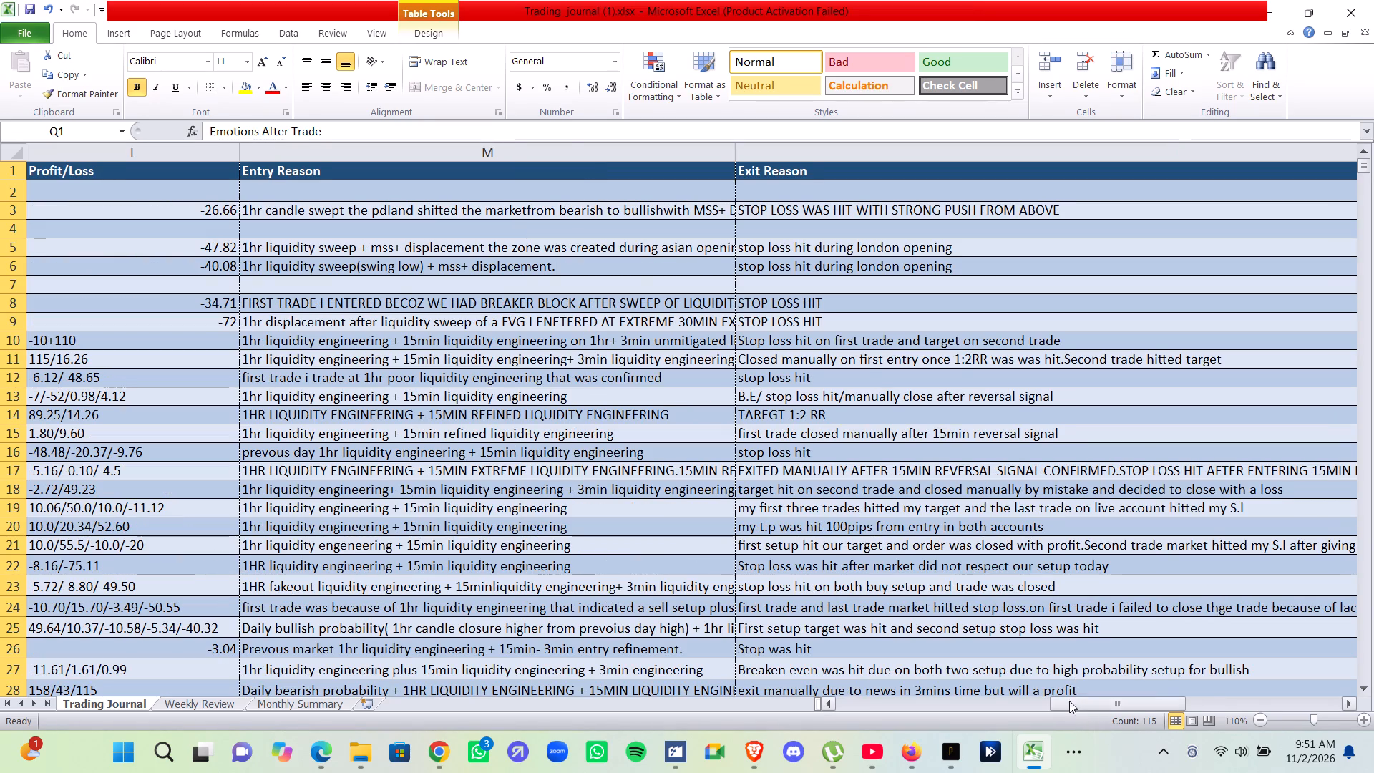
drag(736, 156, 1064, 190)
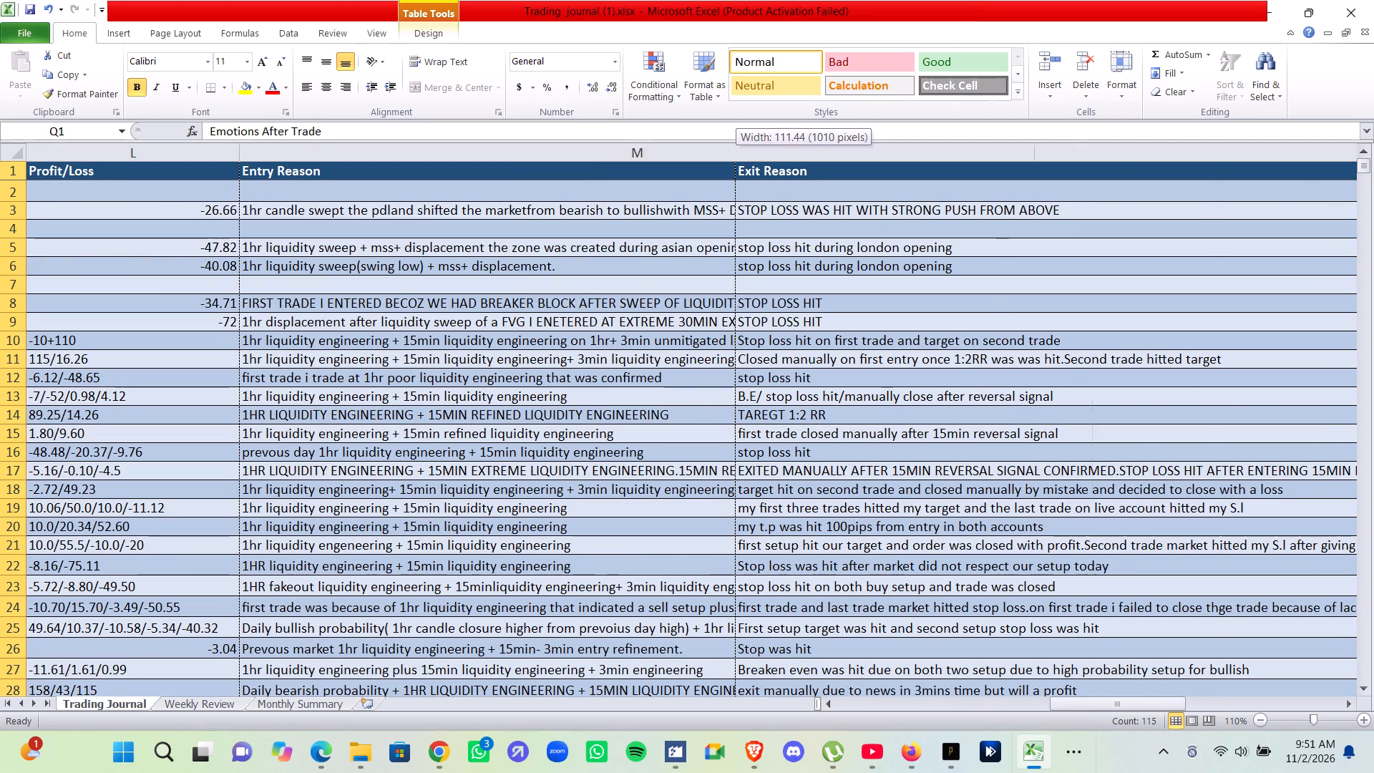
drag(1064, 190, 1247, 202)
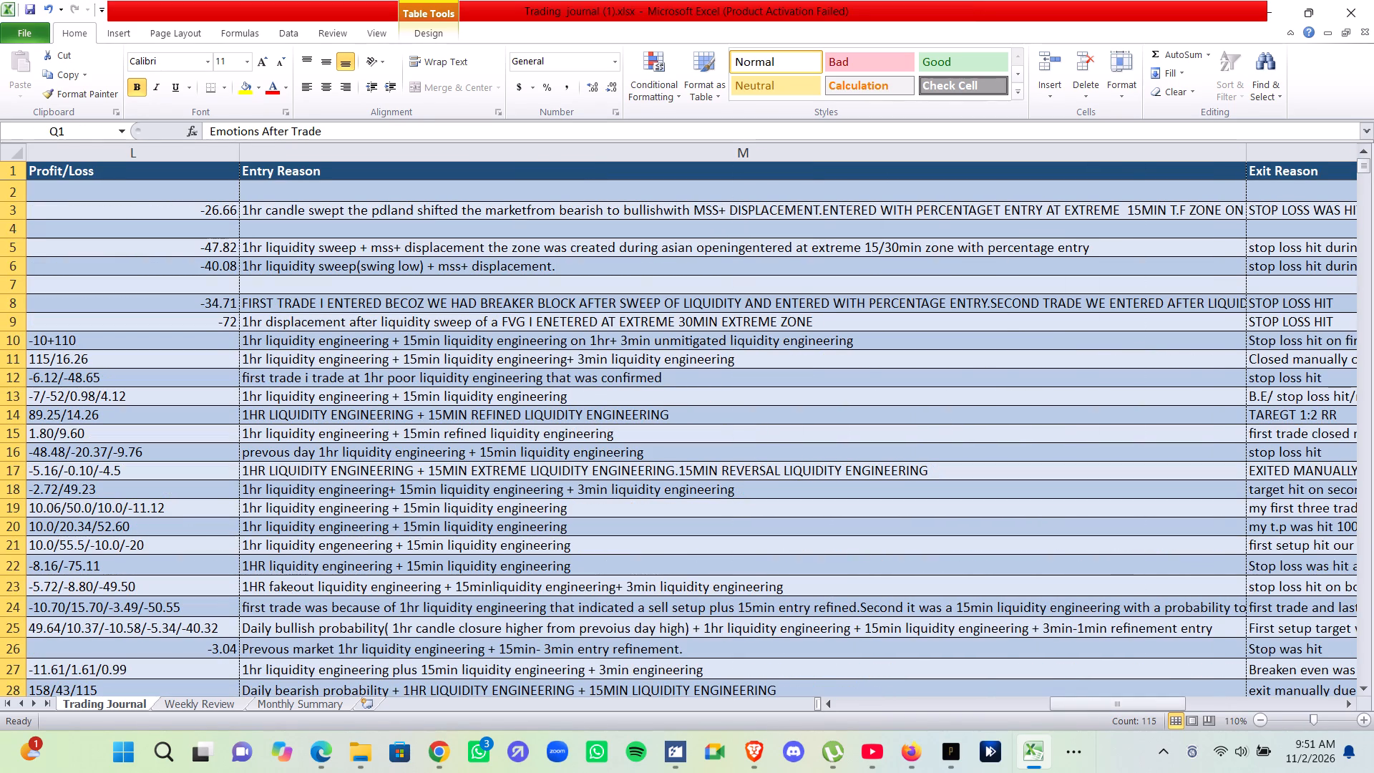
drag(1249, 152, 1369, 165)
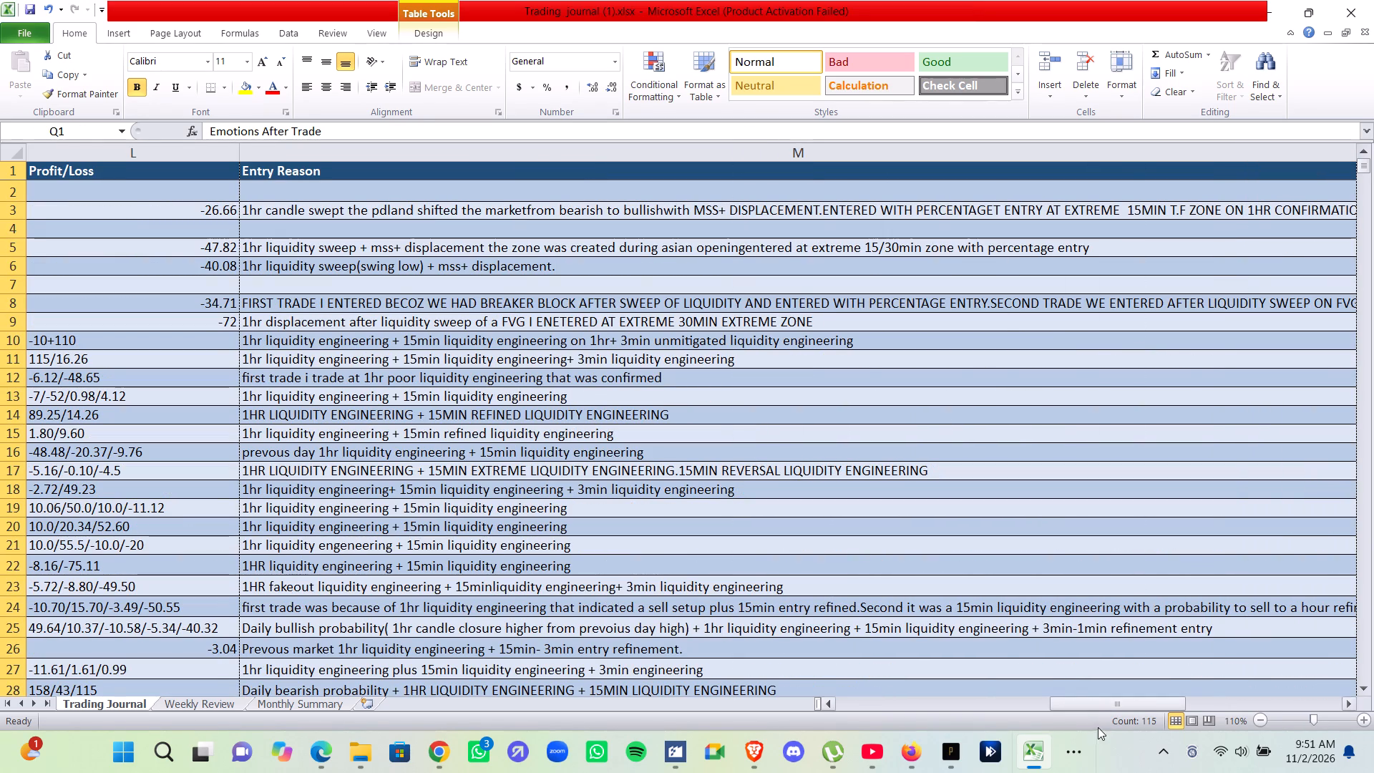
Widen the Profit/Loss column (L) slightly.
drag(1090, 704, 1069, 704)
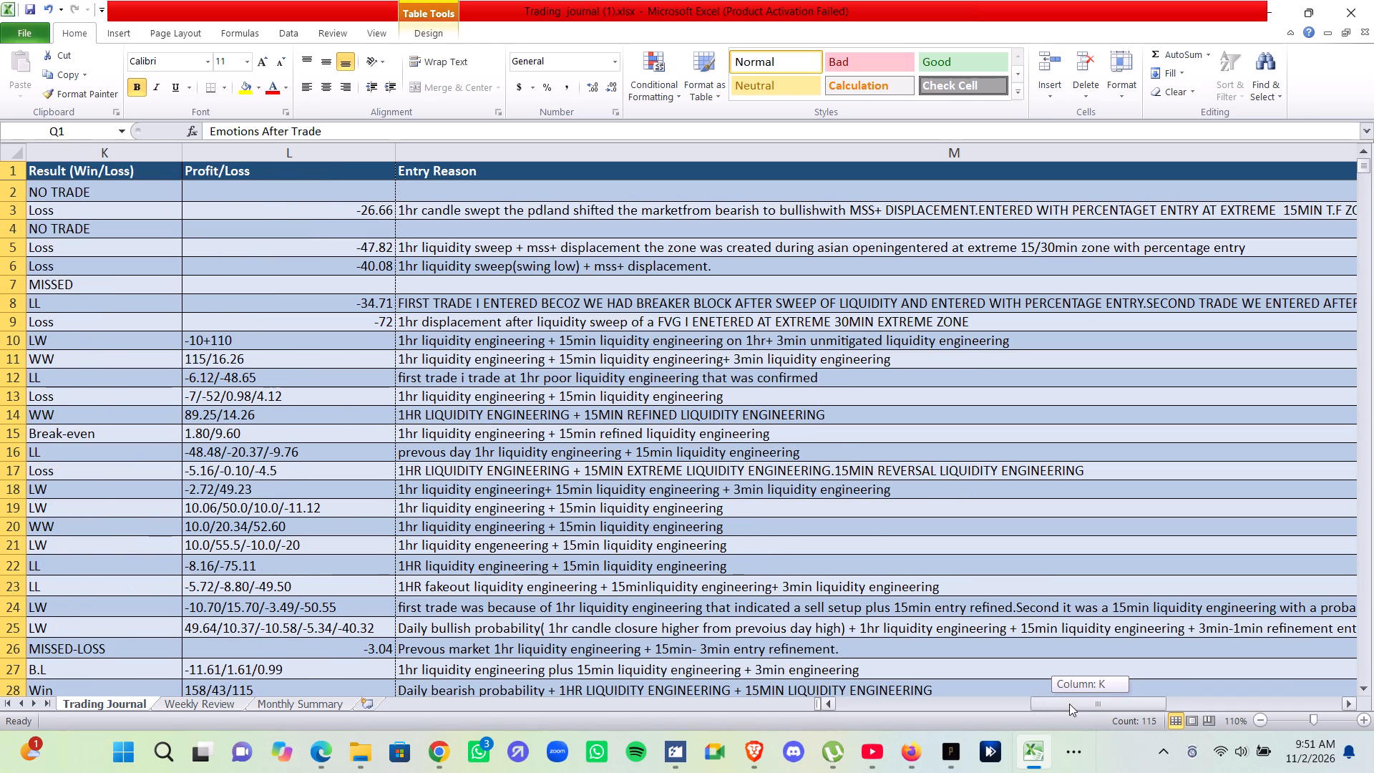
drag(1069, 704, 1066, 704)
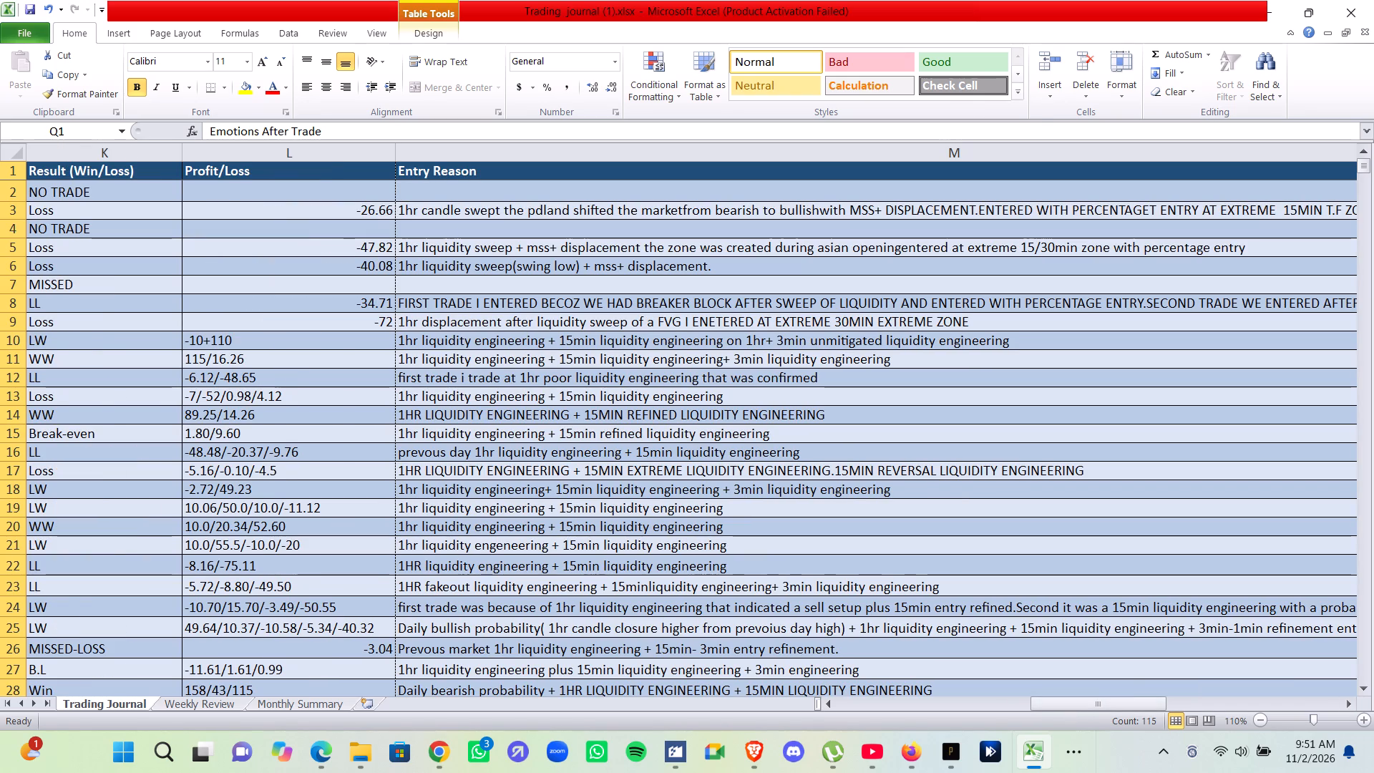
drag(396, 146, 457, 153)
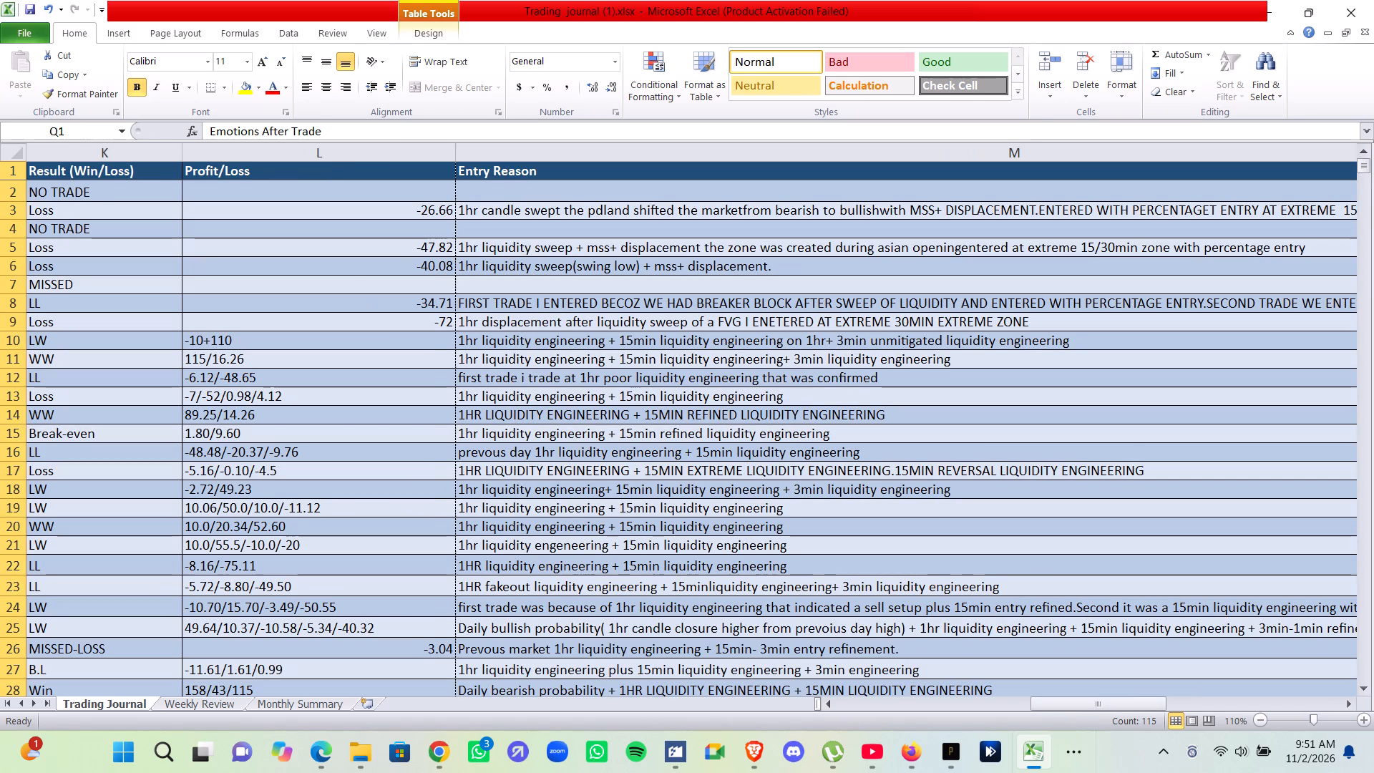
Save the Trading journal (1) workbook under its existing name.
drag(1053, 704, 1049, 702)
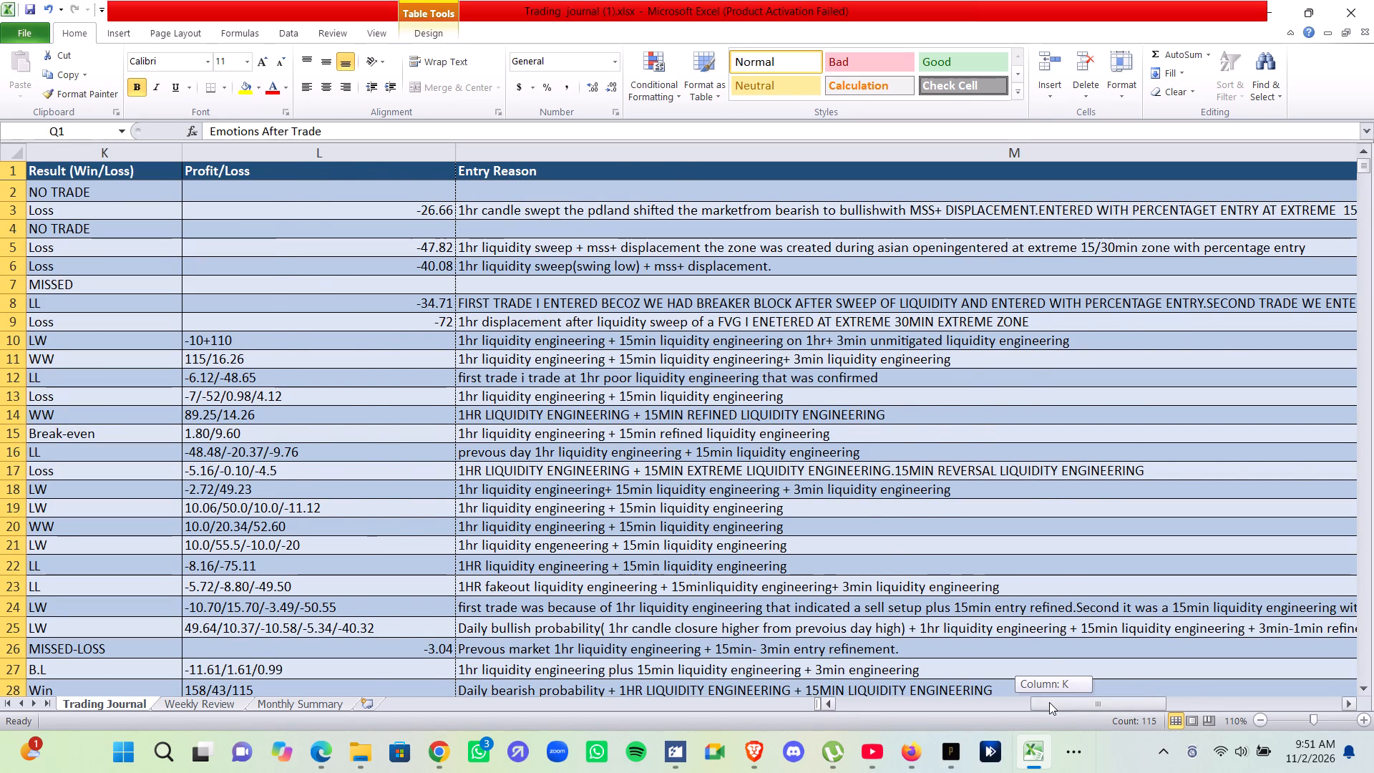
drag(1049, 702, 1028, 701)
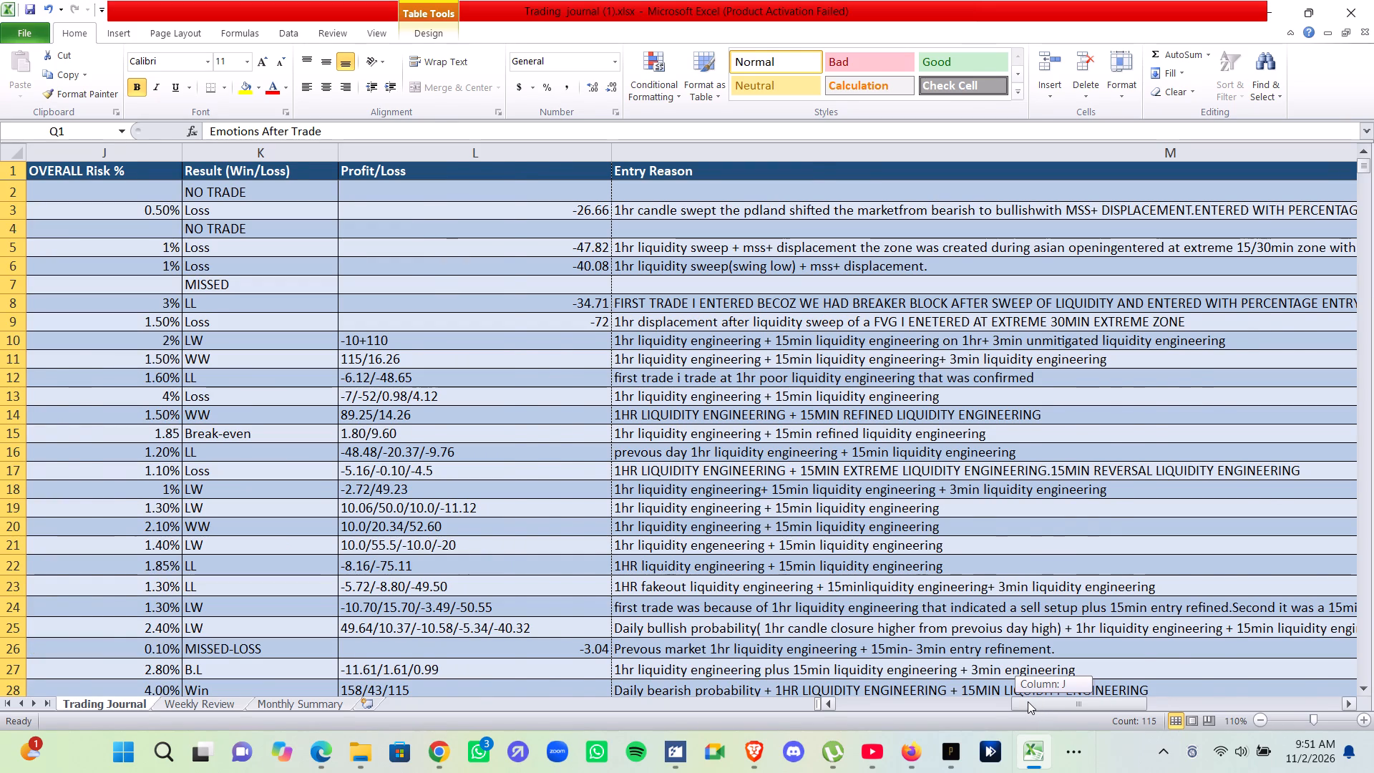
drag(1028, 701, 1013, 701)
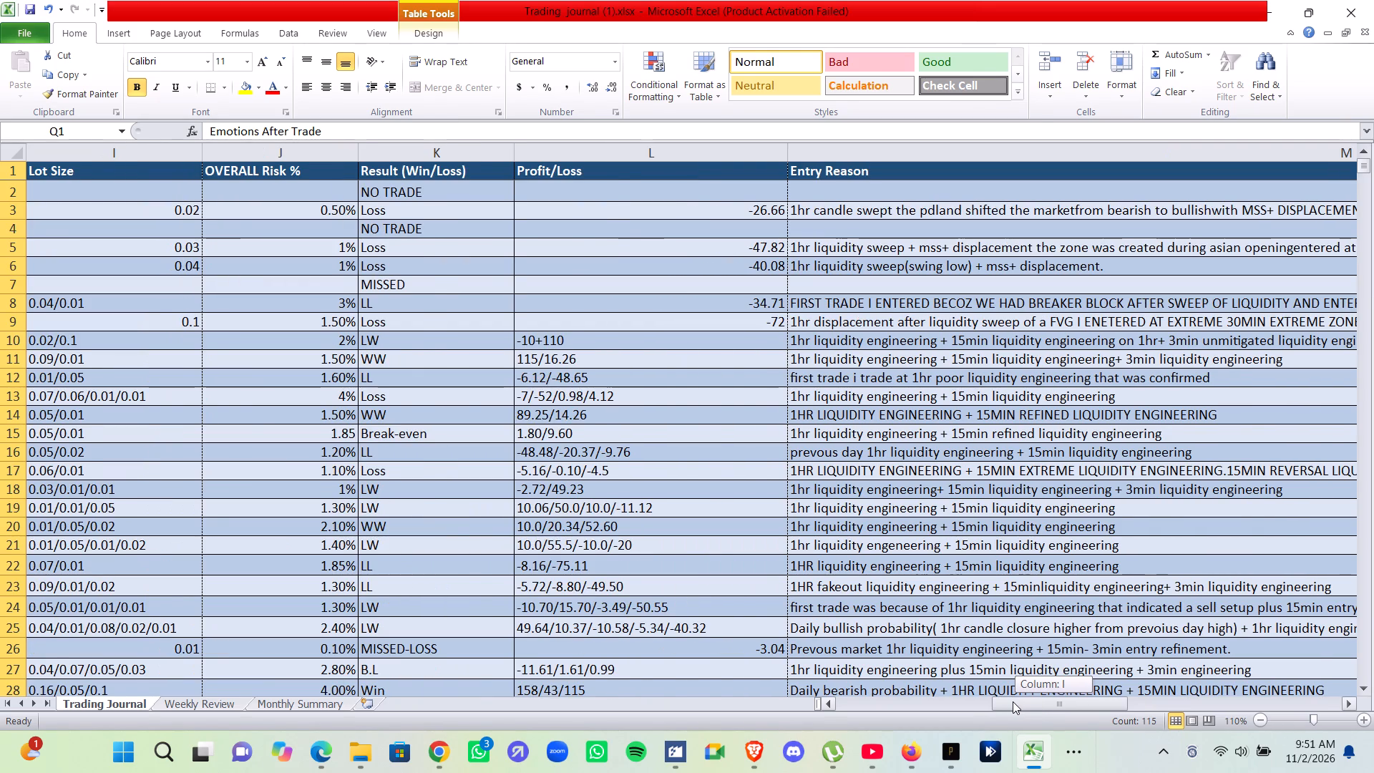
drag(1013, 701, 981, 709)
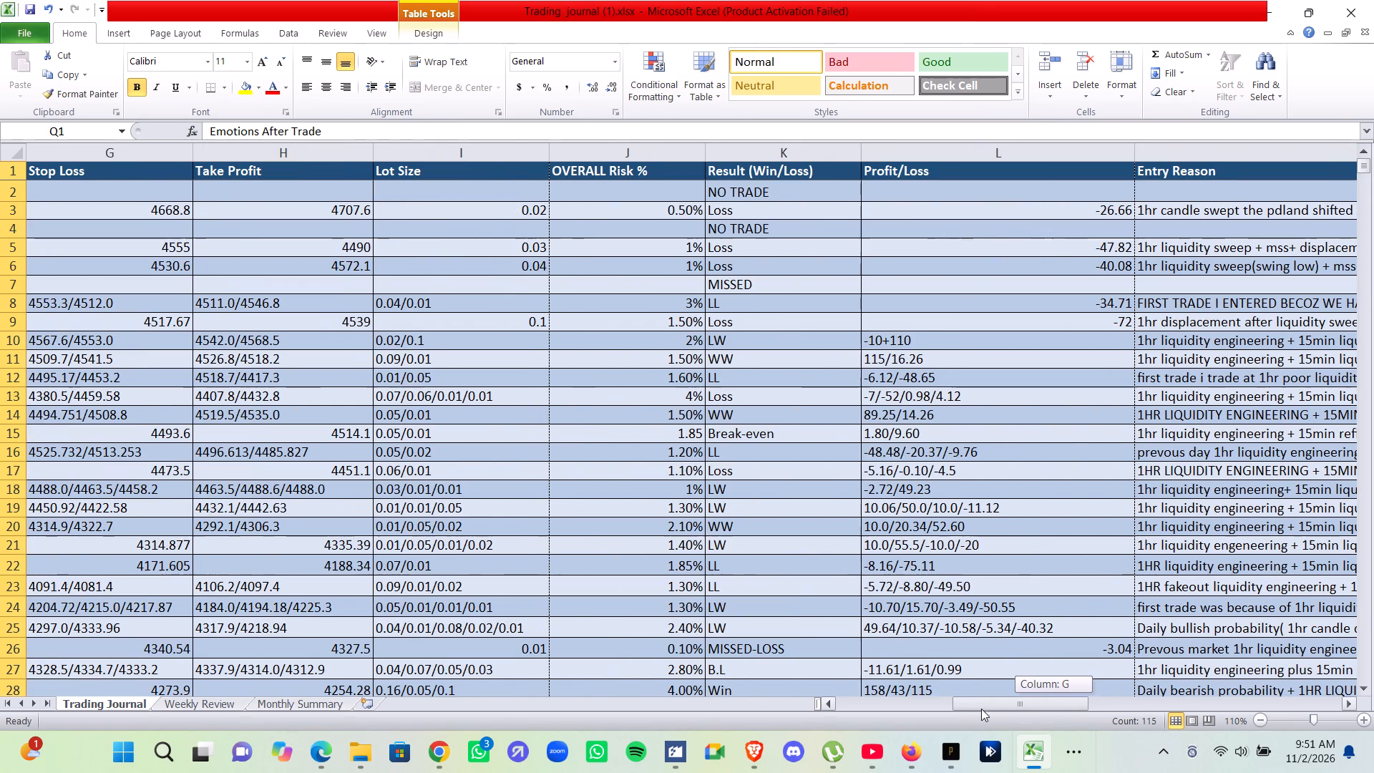
drag(981, 709, 935, 729)
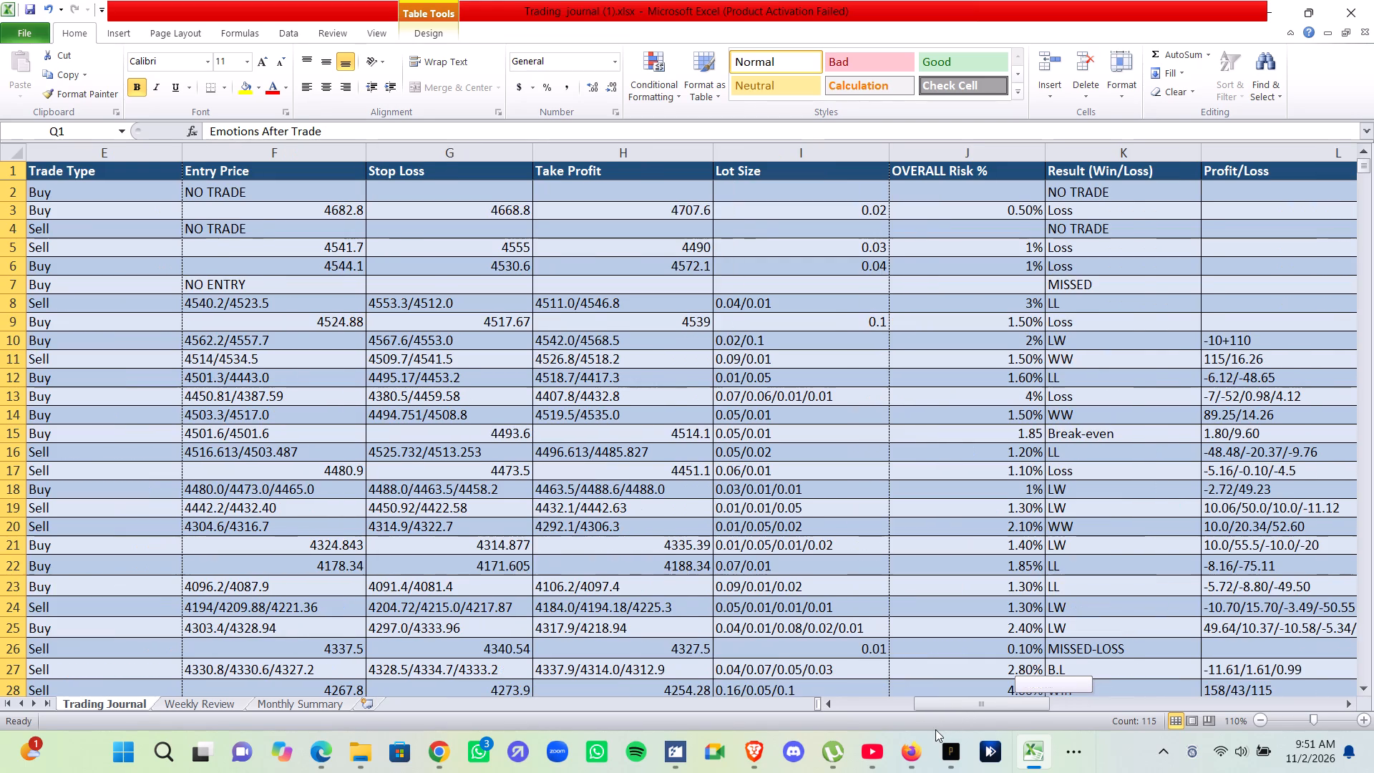
drag(935, 729, 905, 742)
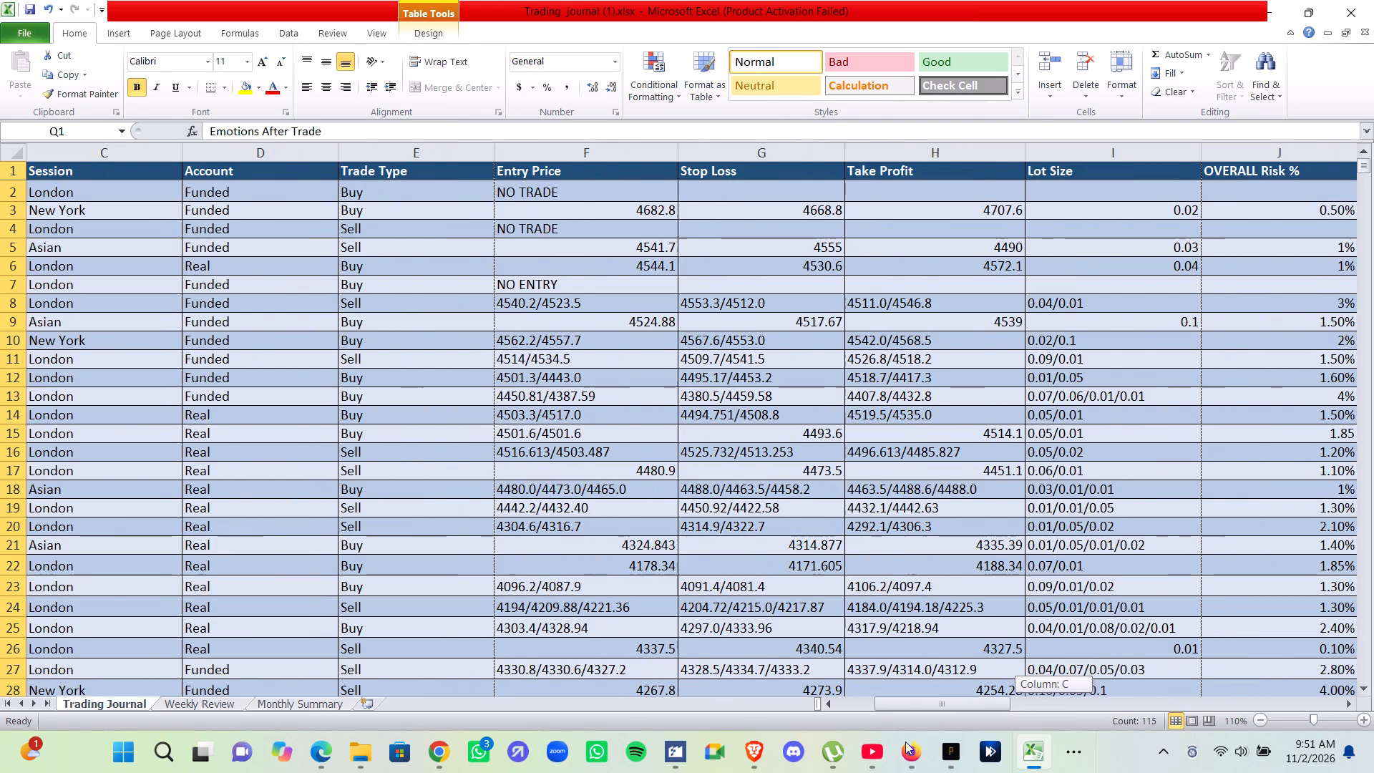
drag(905, 742, 874, 750)
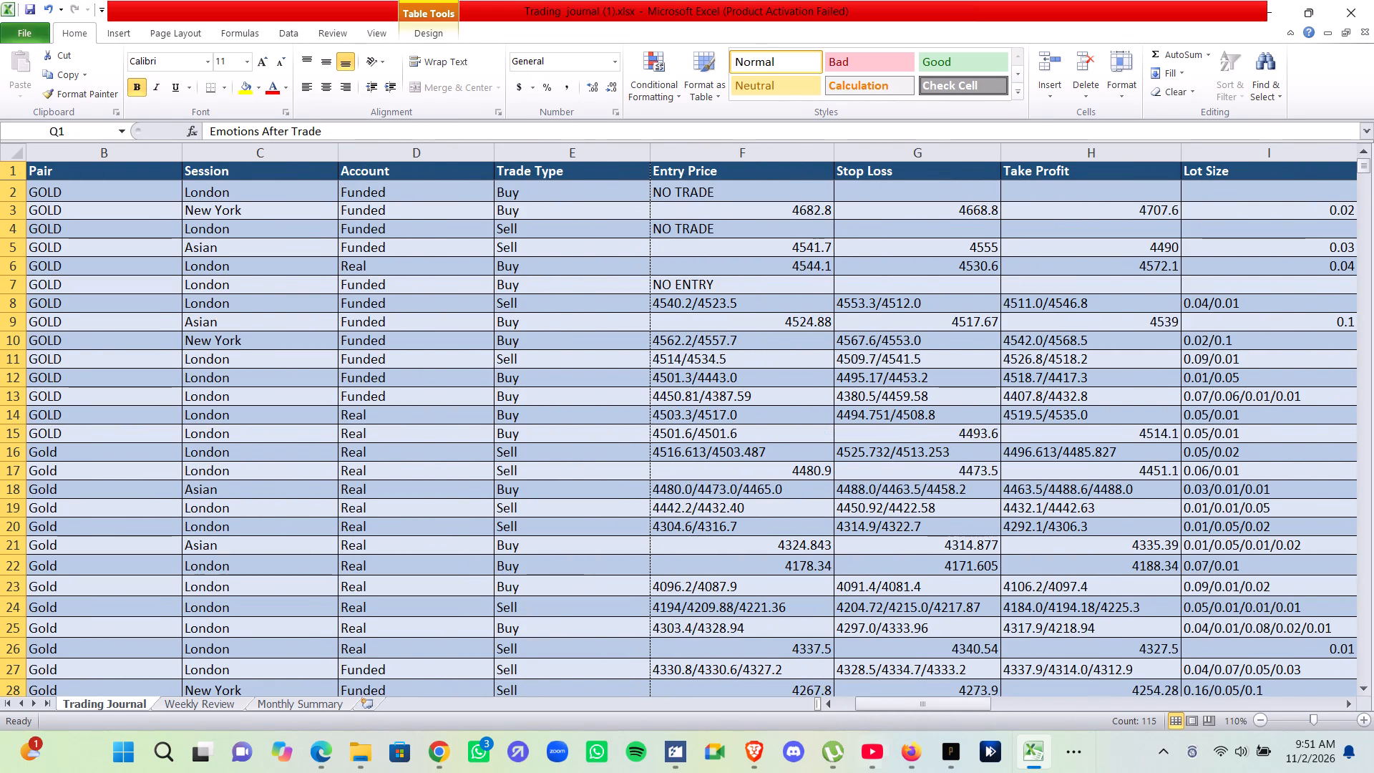
click(42, 34)
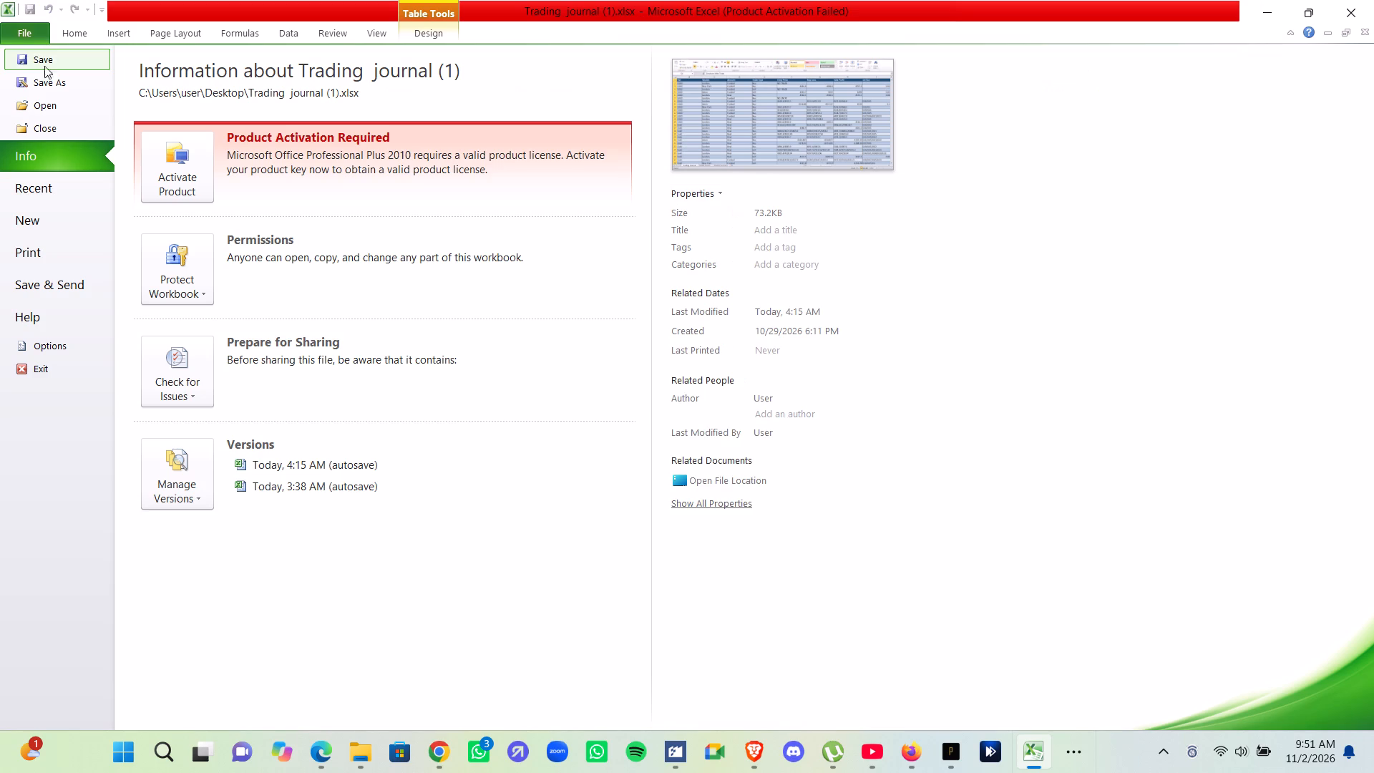
click(51, 62)
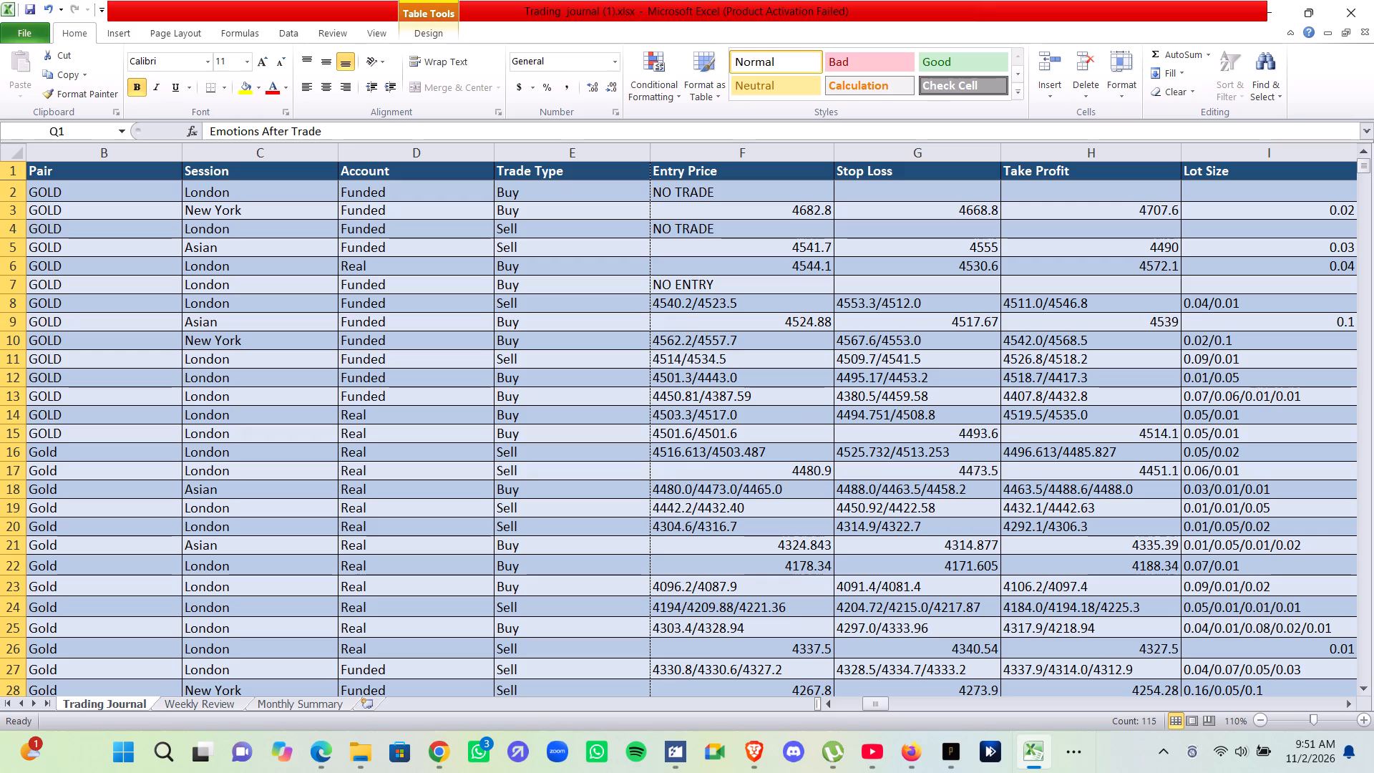
Examine the dated trade entries in the Trading Journal sheet, from the date column through September.
click(303, 520)
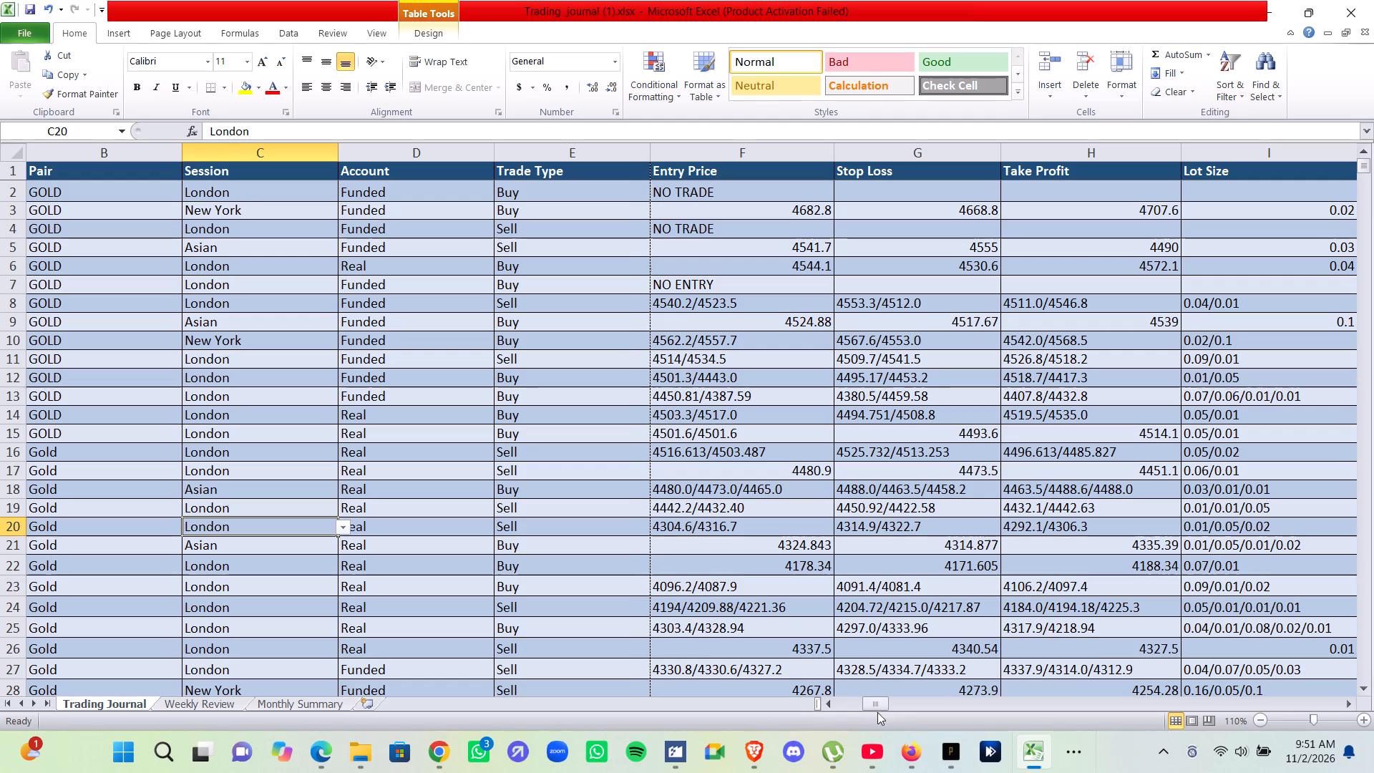
drag(872, 706, 864, 706)
click(826, 704)
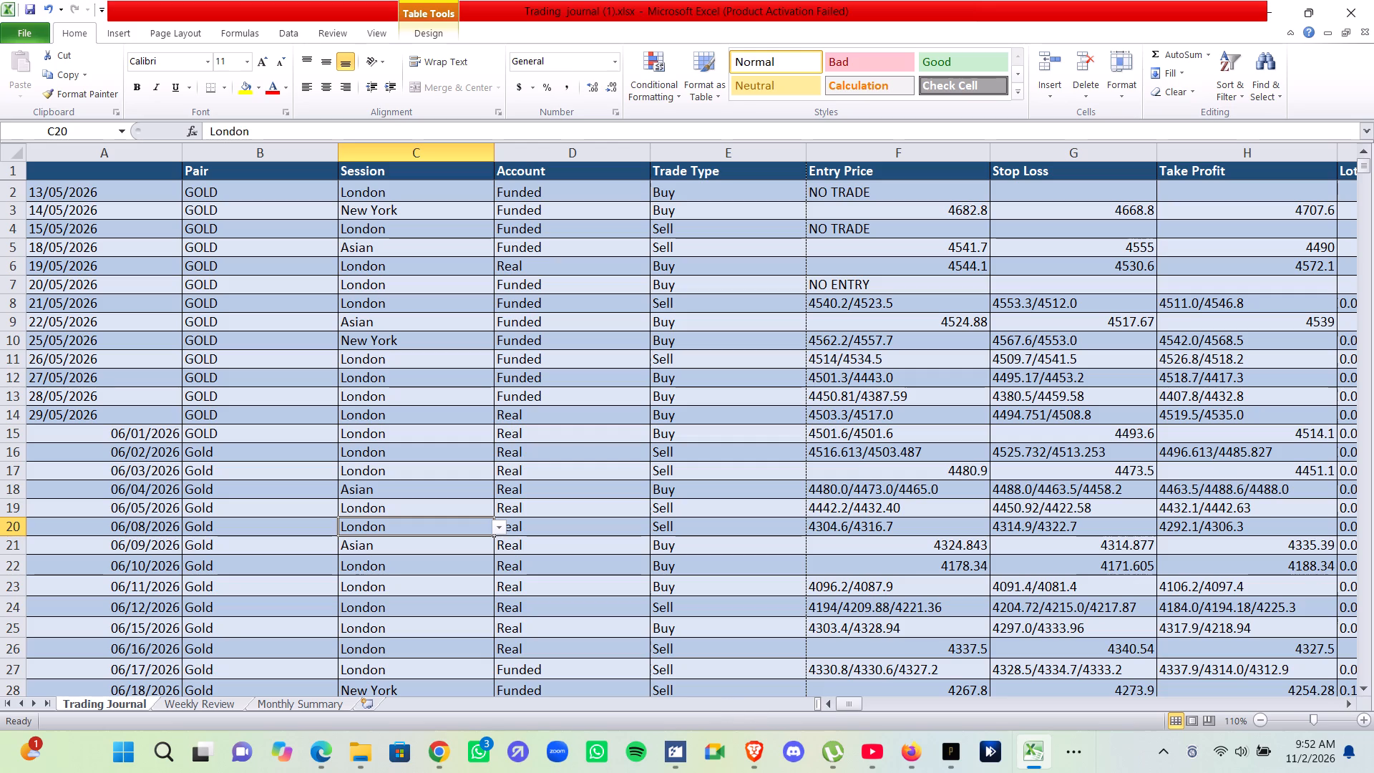
scroll(668, 459, up, 4)
scroll(668, 459, down, 6)
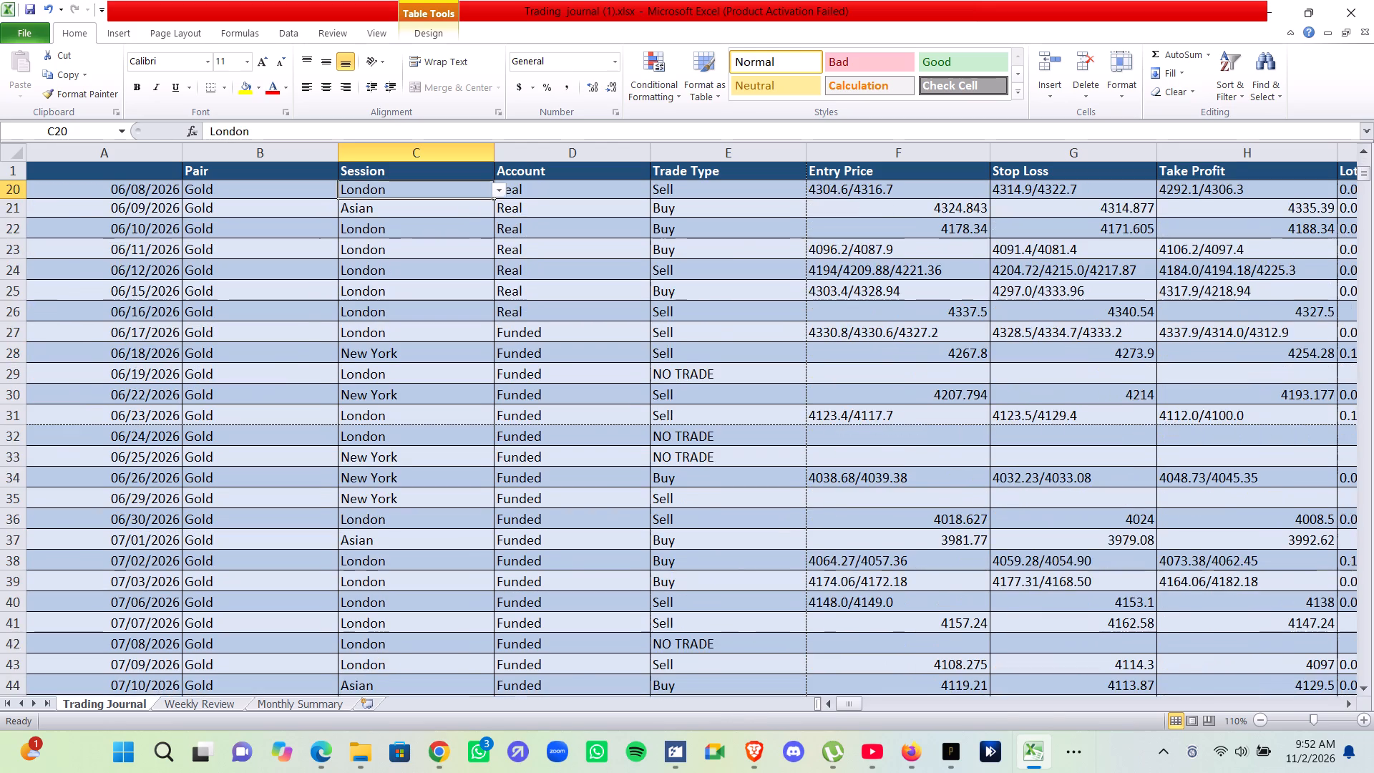
scroll(668, 459, down, 18)
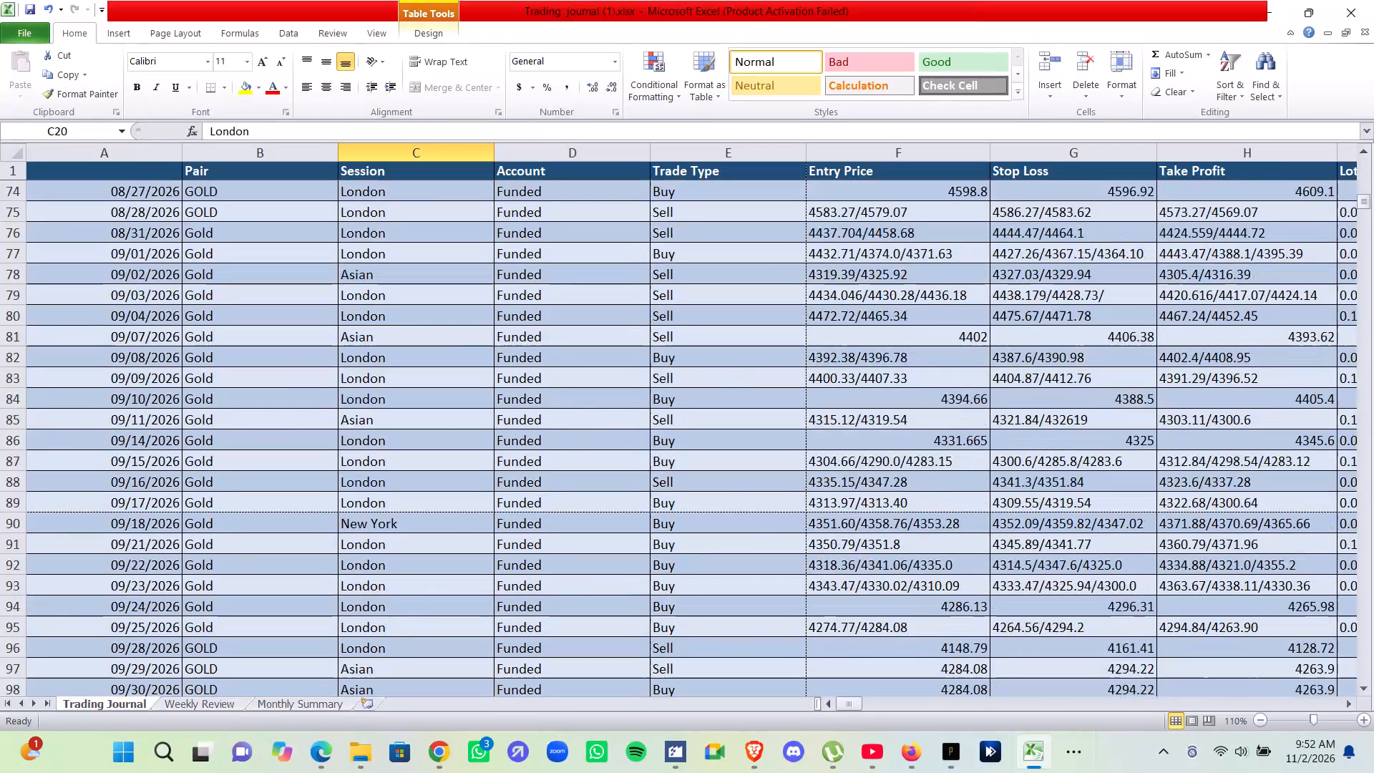
Open the Monthly Summary sheet of the workbook to check which months are filled in.
click(273, 701)
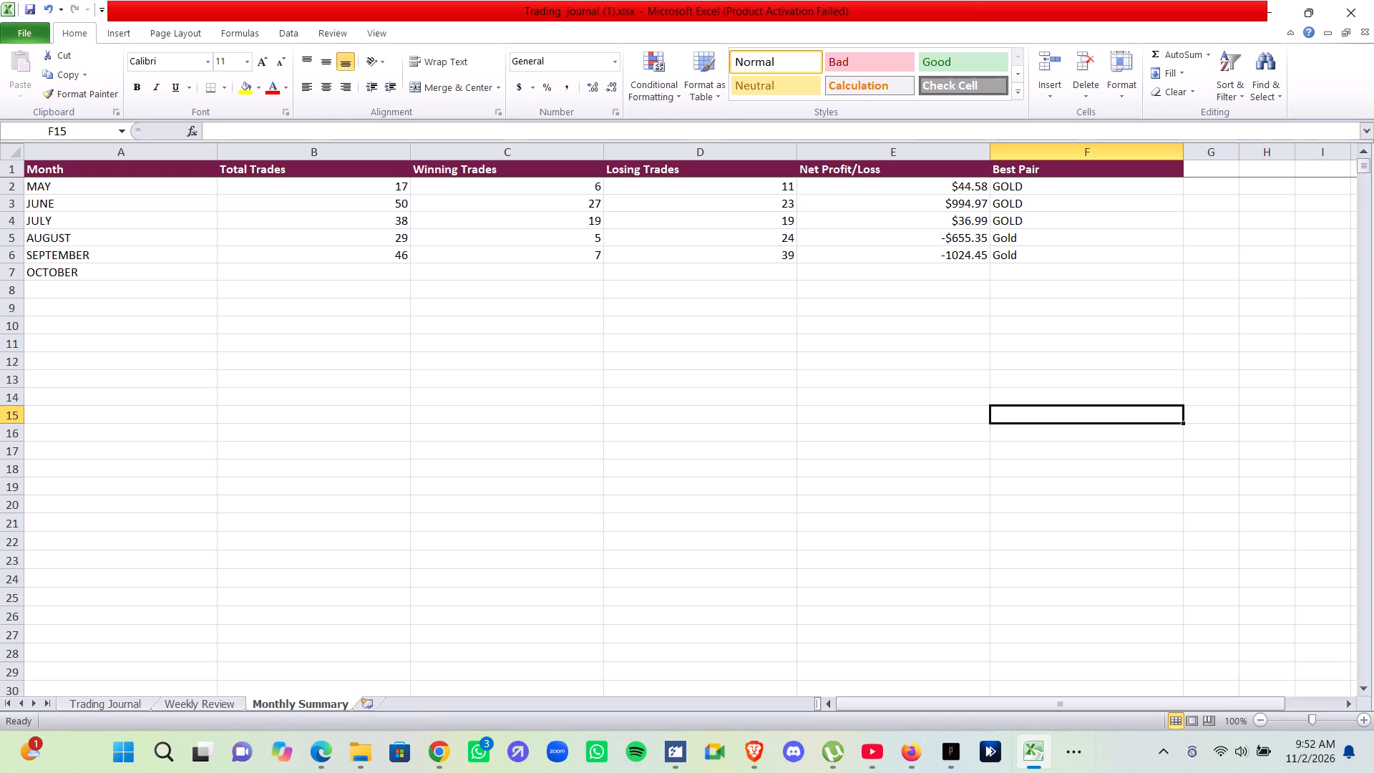
scroll(506, 626, up, 2)
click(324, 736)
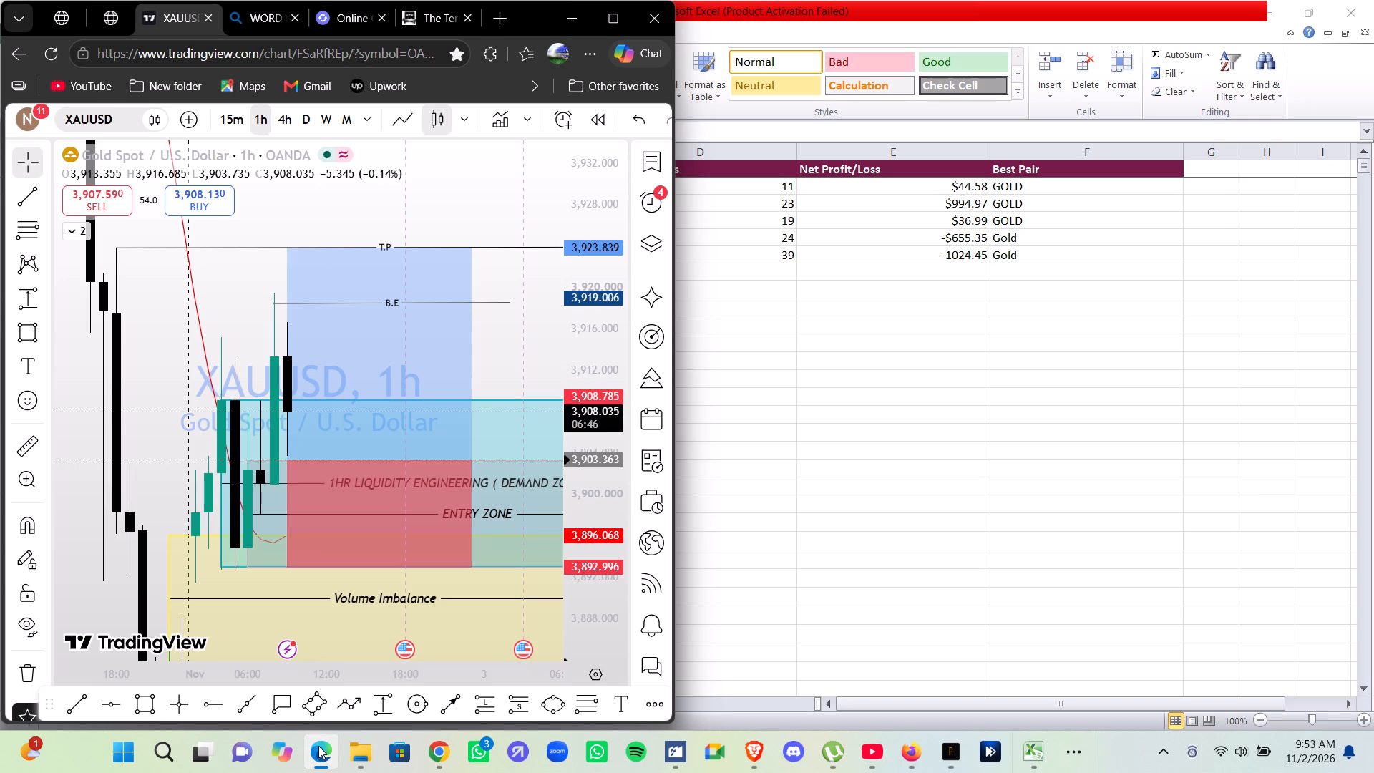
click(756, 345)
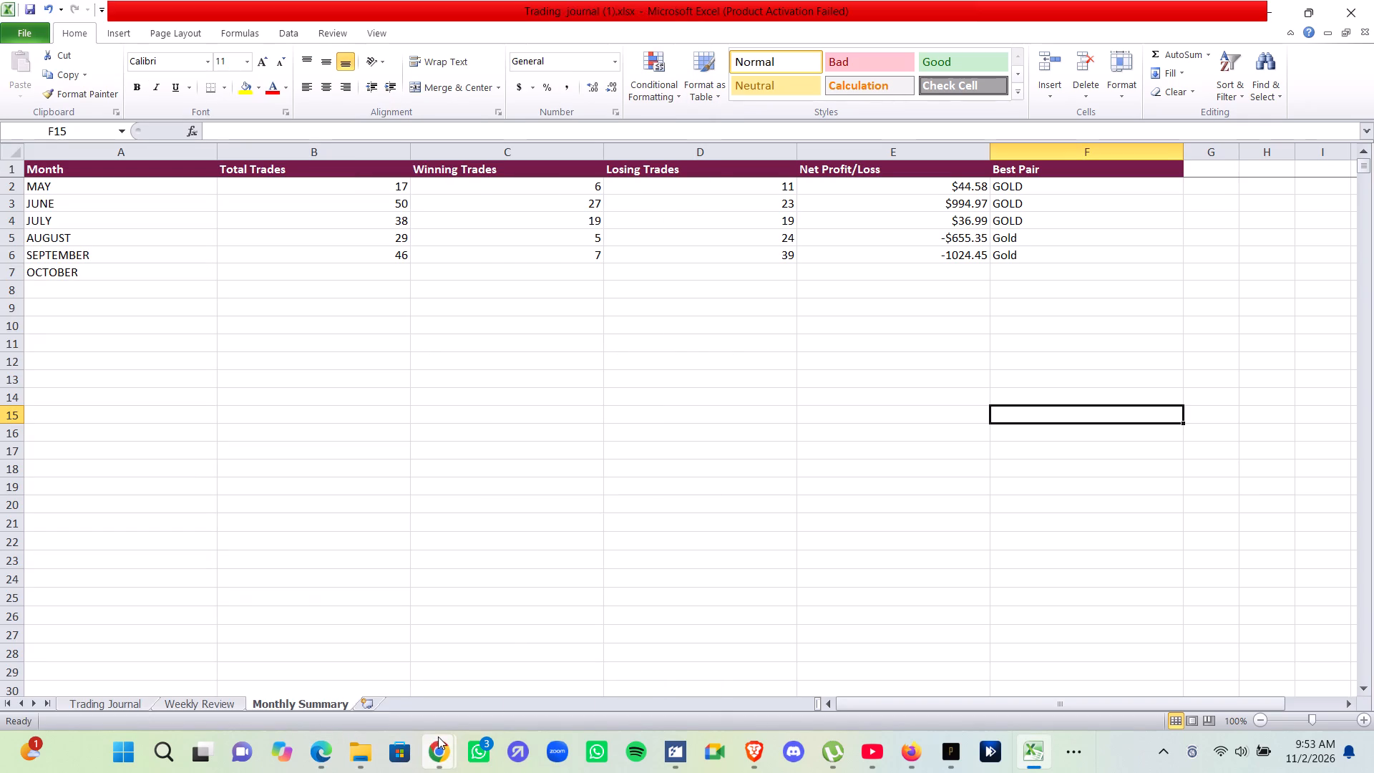
Switch to Google Chrome and open the bookmarked Trading Psychology journal spreadsheet in the New Tab page.
click(522, 682)
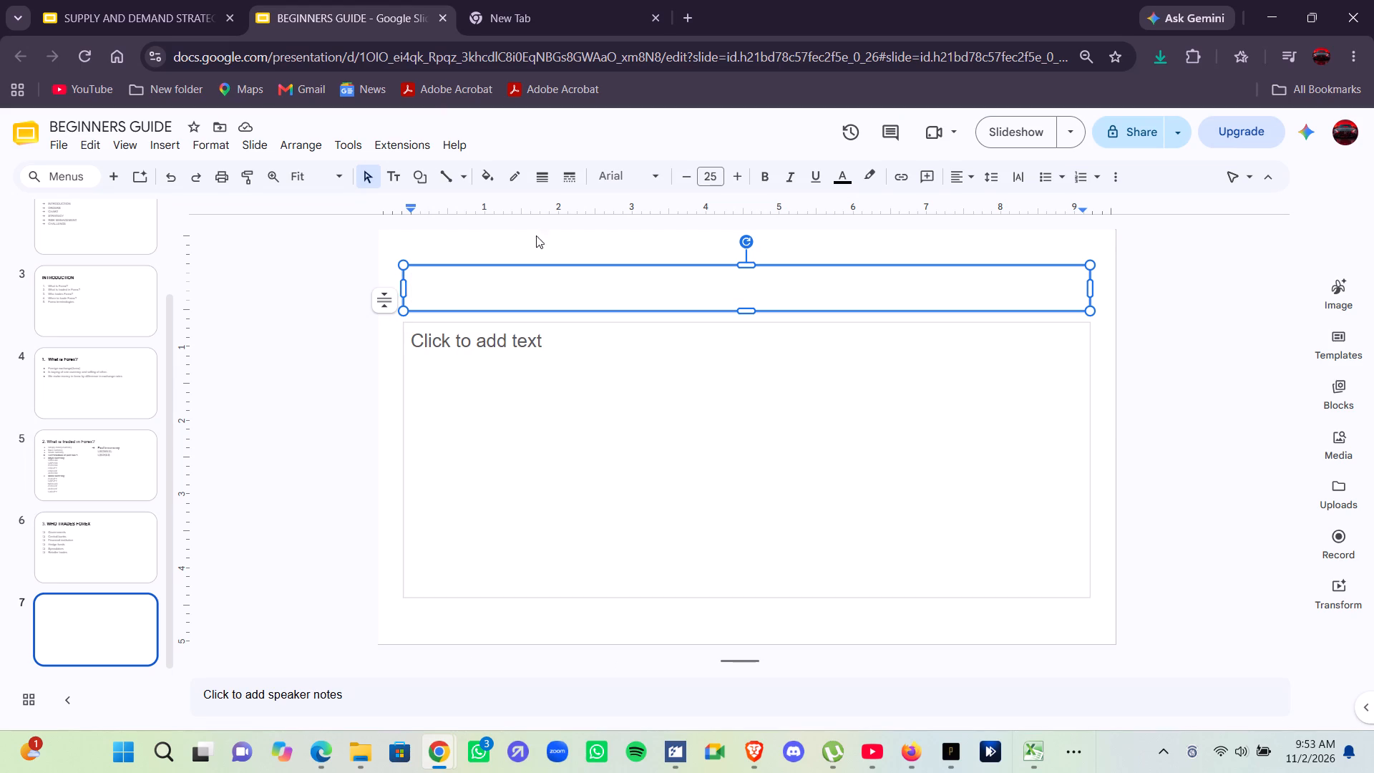
click(555, 0)
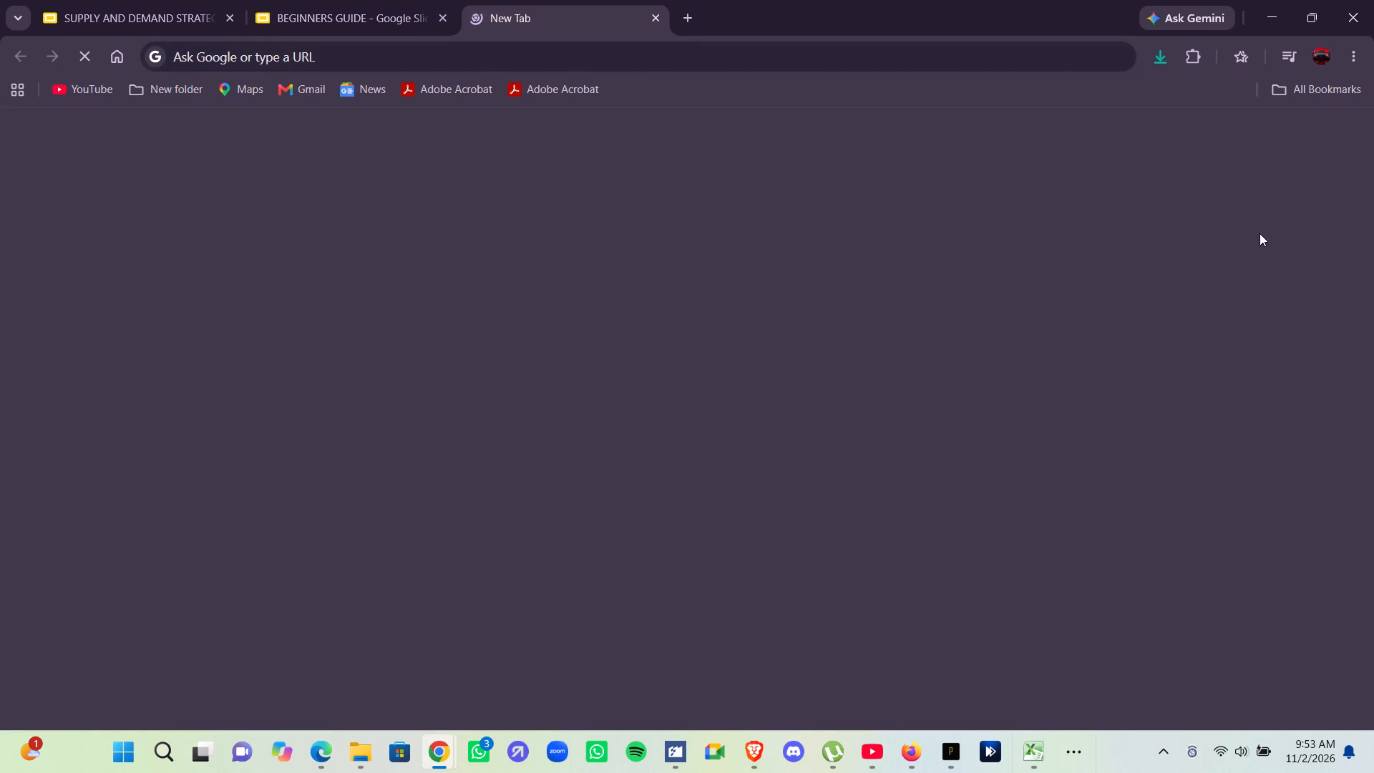
click(1242, 54)
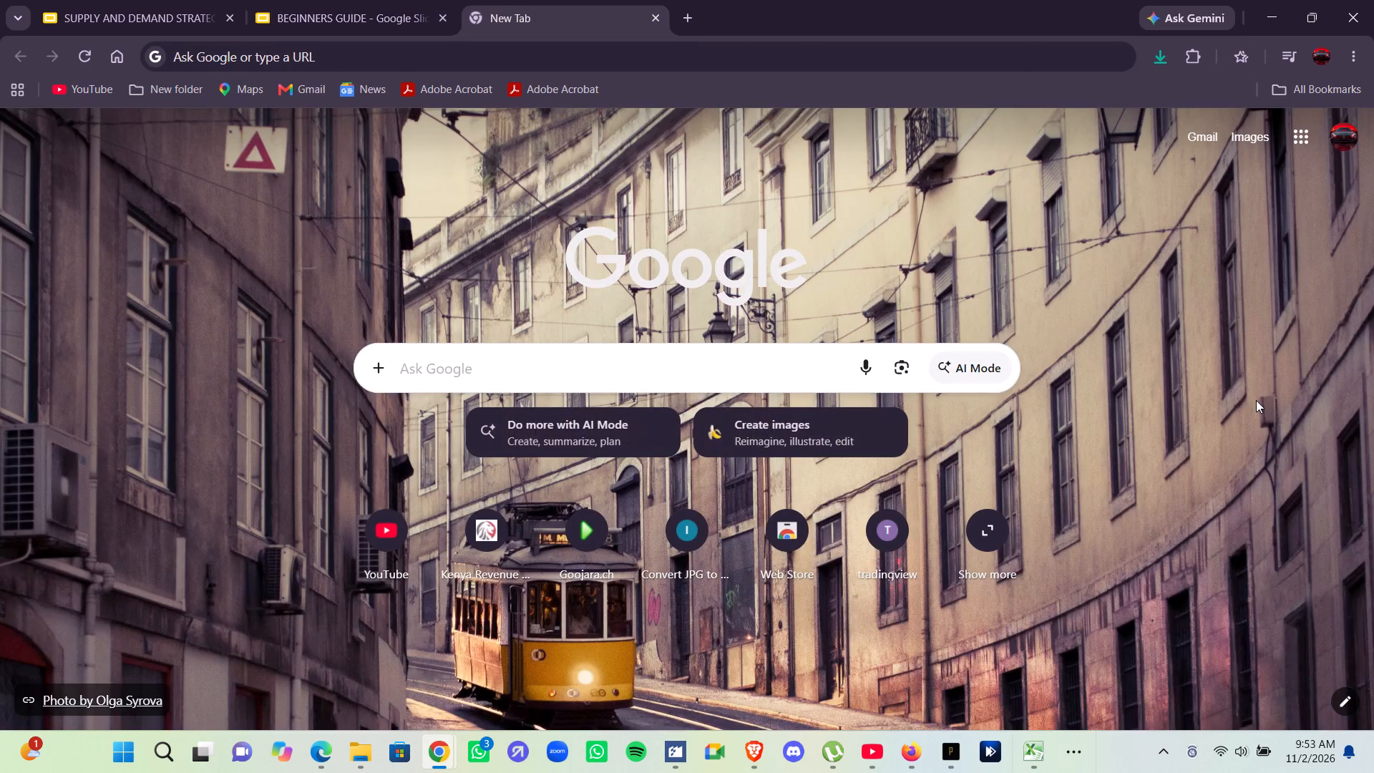
scroll(1258, 392, down, 1)
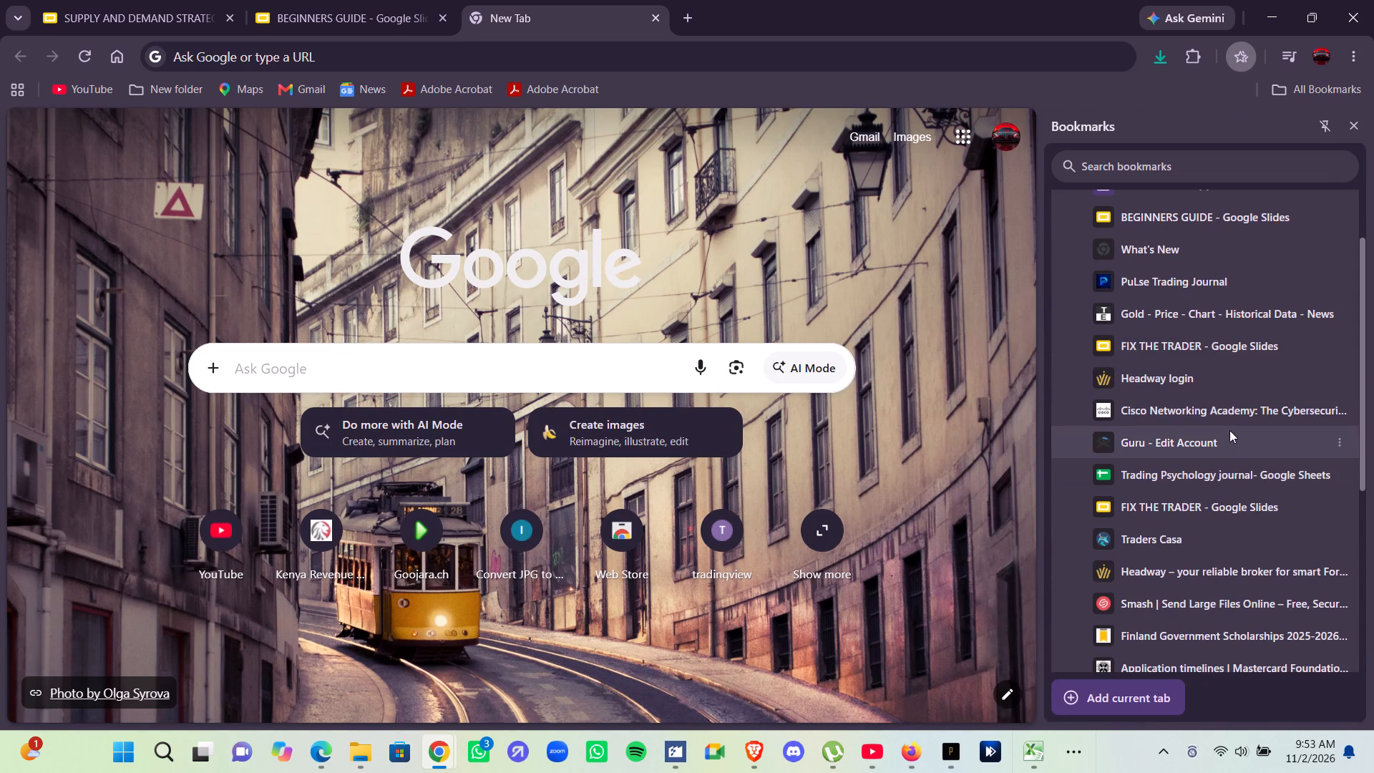
click(1153, 472)
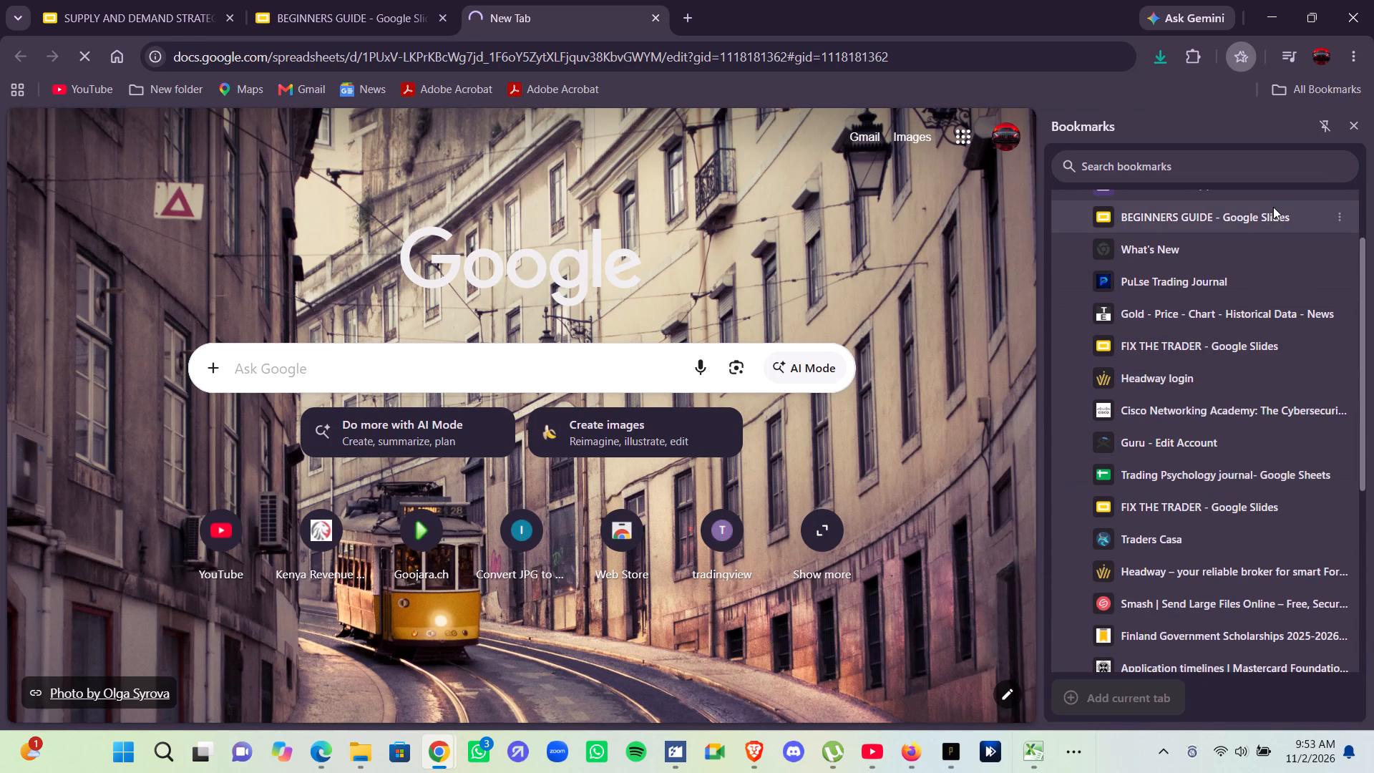
click(1355, 122)
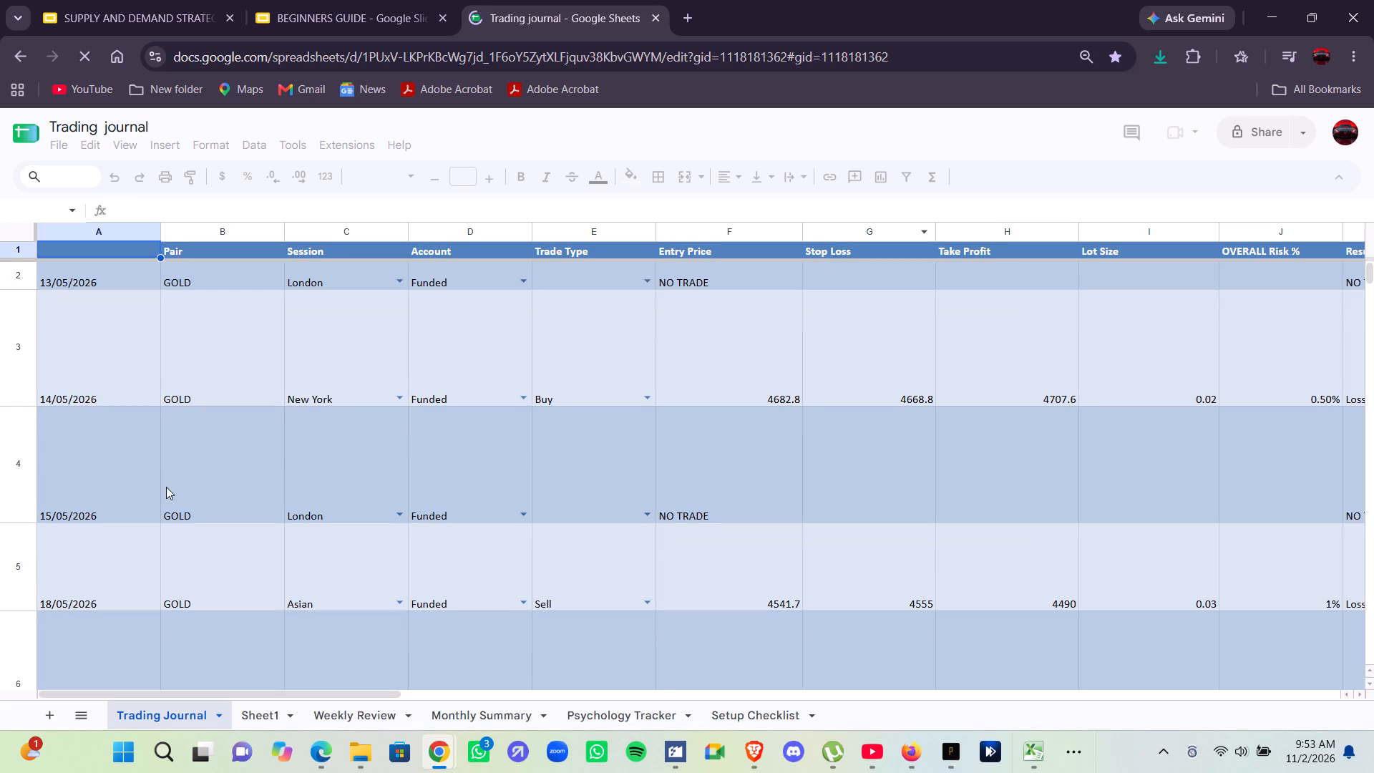
Examine the online Trading Journal sheet's entries down to the last recorded October trades.
scroll(32, 422, down, 7)
scroll(107, 460, down, 7)
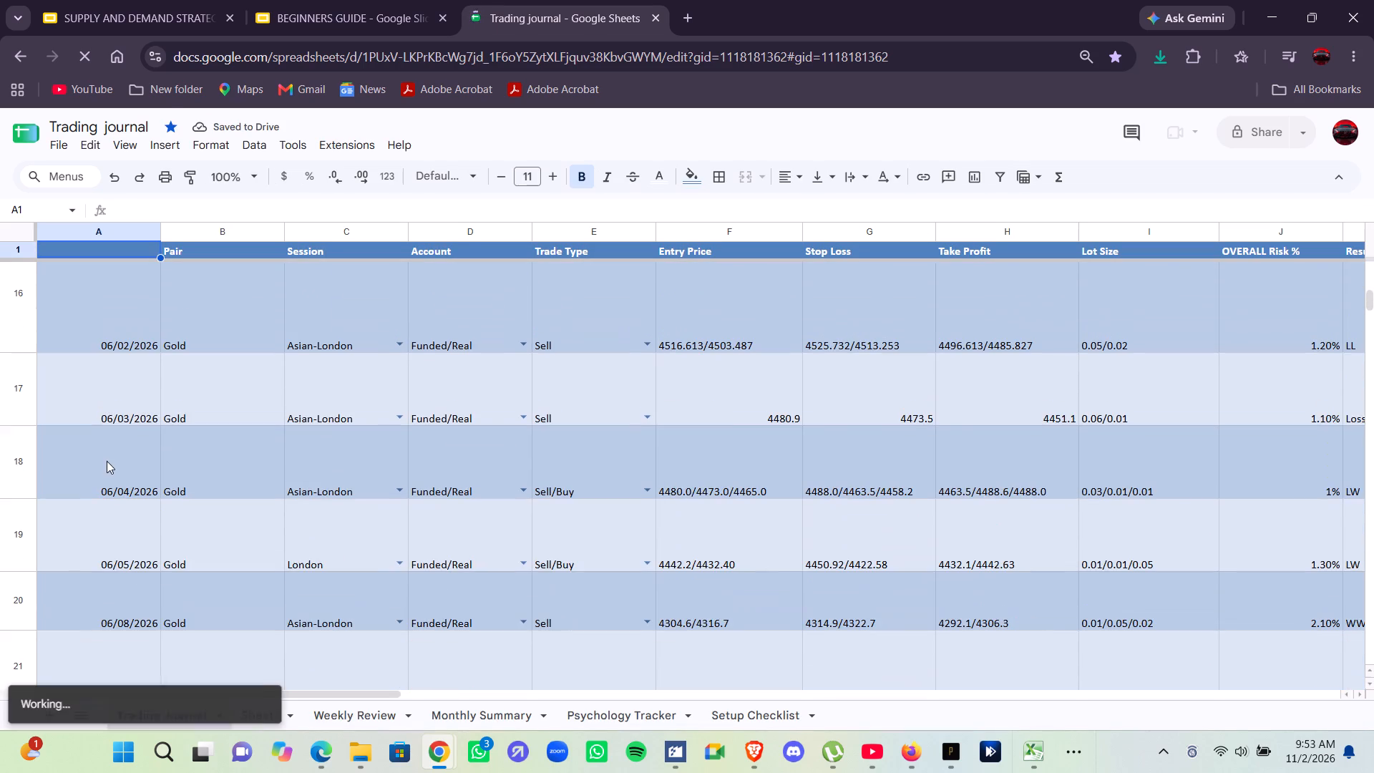
scroll(107, 461, down, 12)
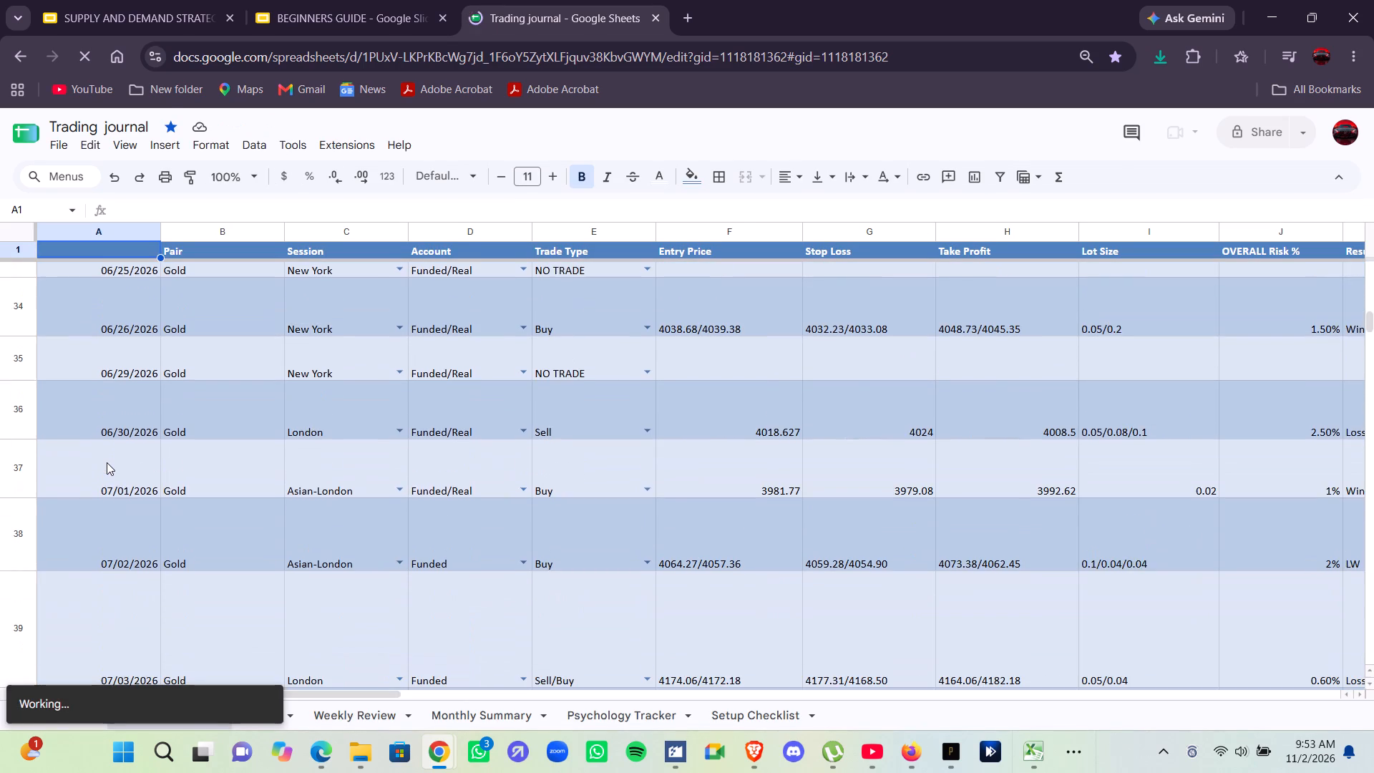
scroll(107, 462, down, 15)
scroll(107, 463, down, 7)
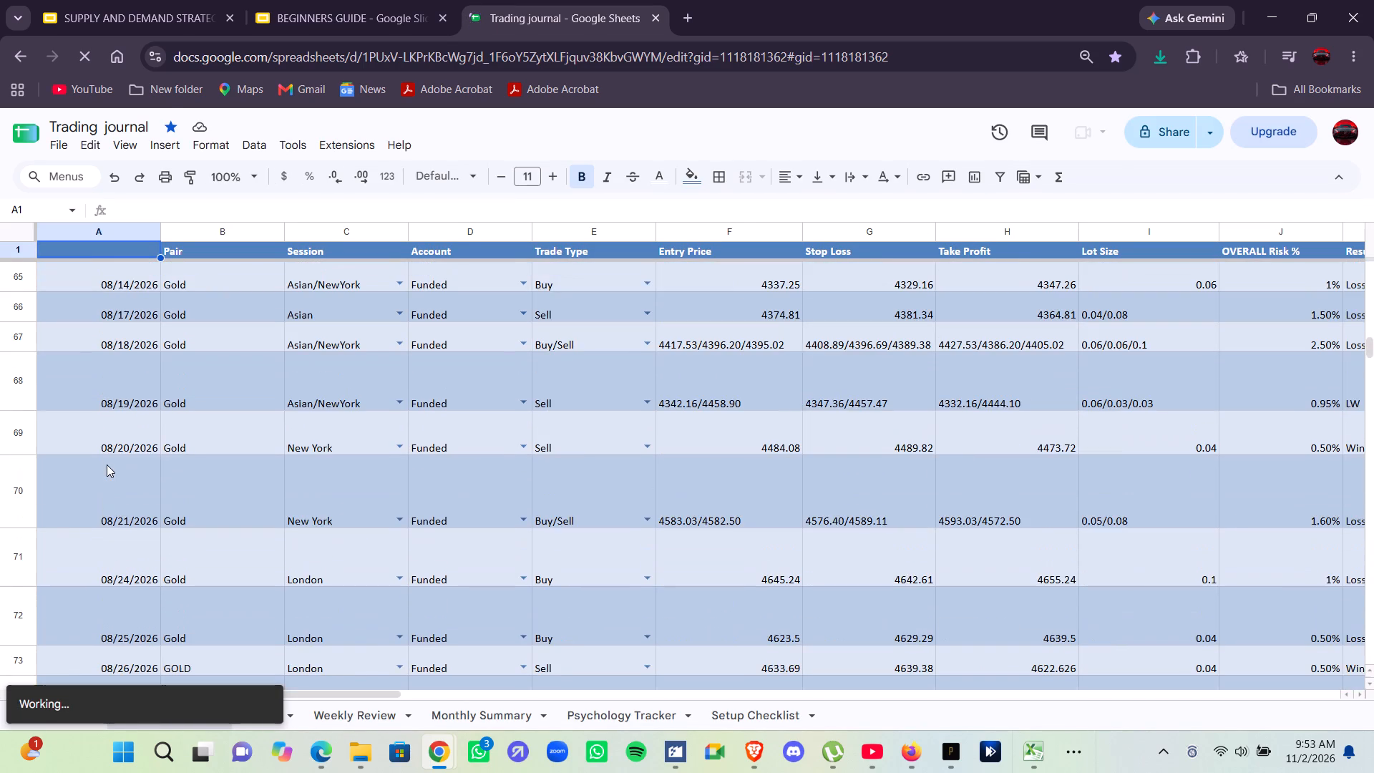
scroll(107, 465, down, 18)
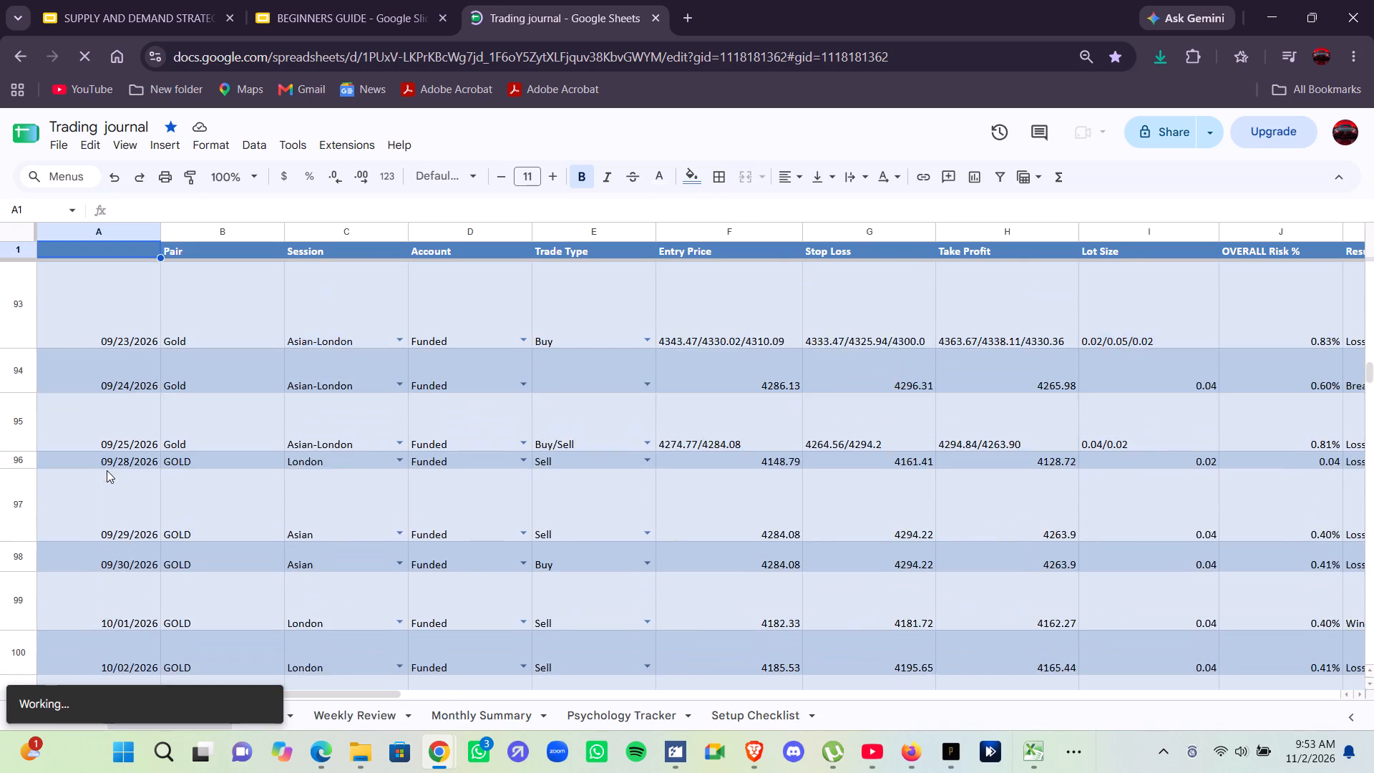
scroll(107, 470, down, 13)
scroll(114, 474, down, 18)
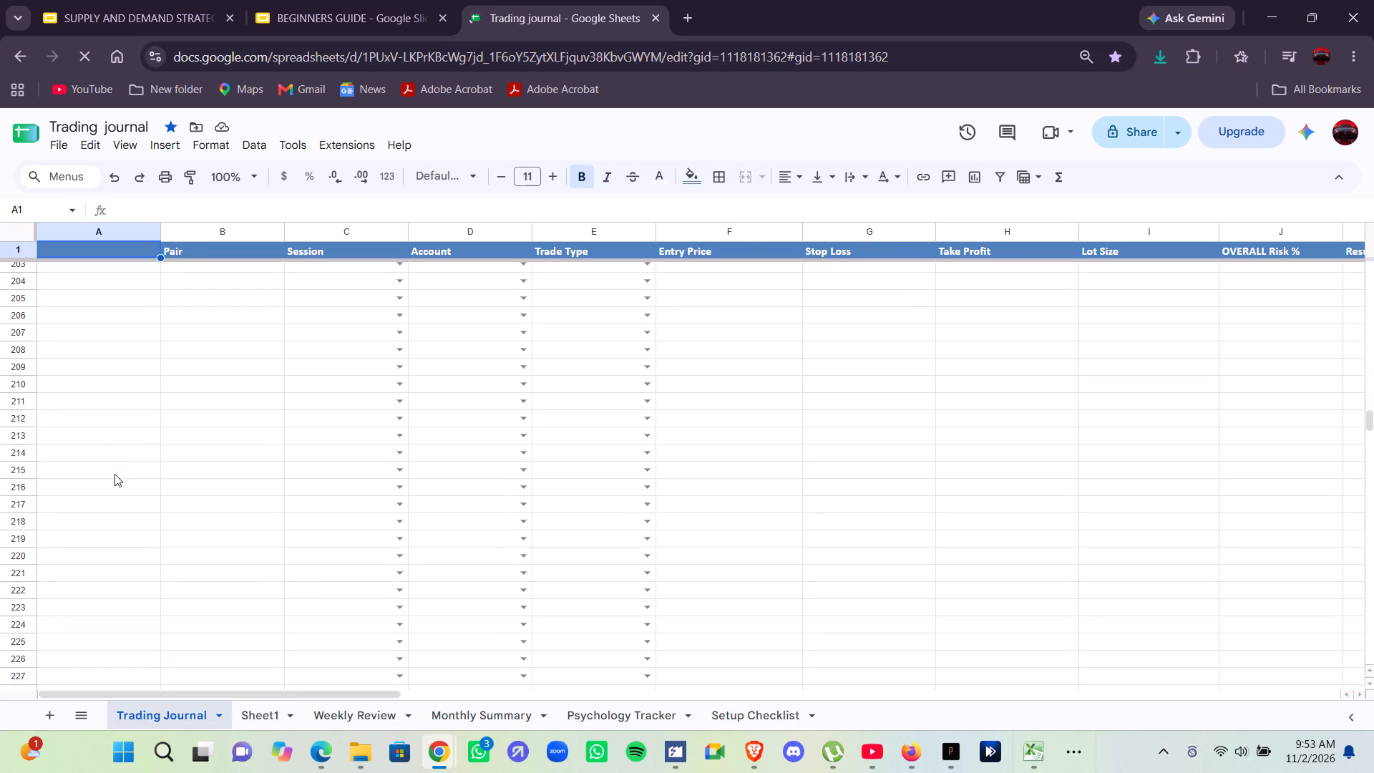
scroll(114, 474, up, 11)
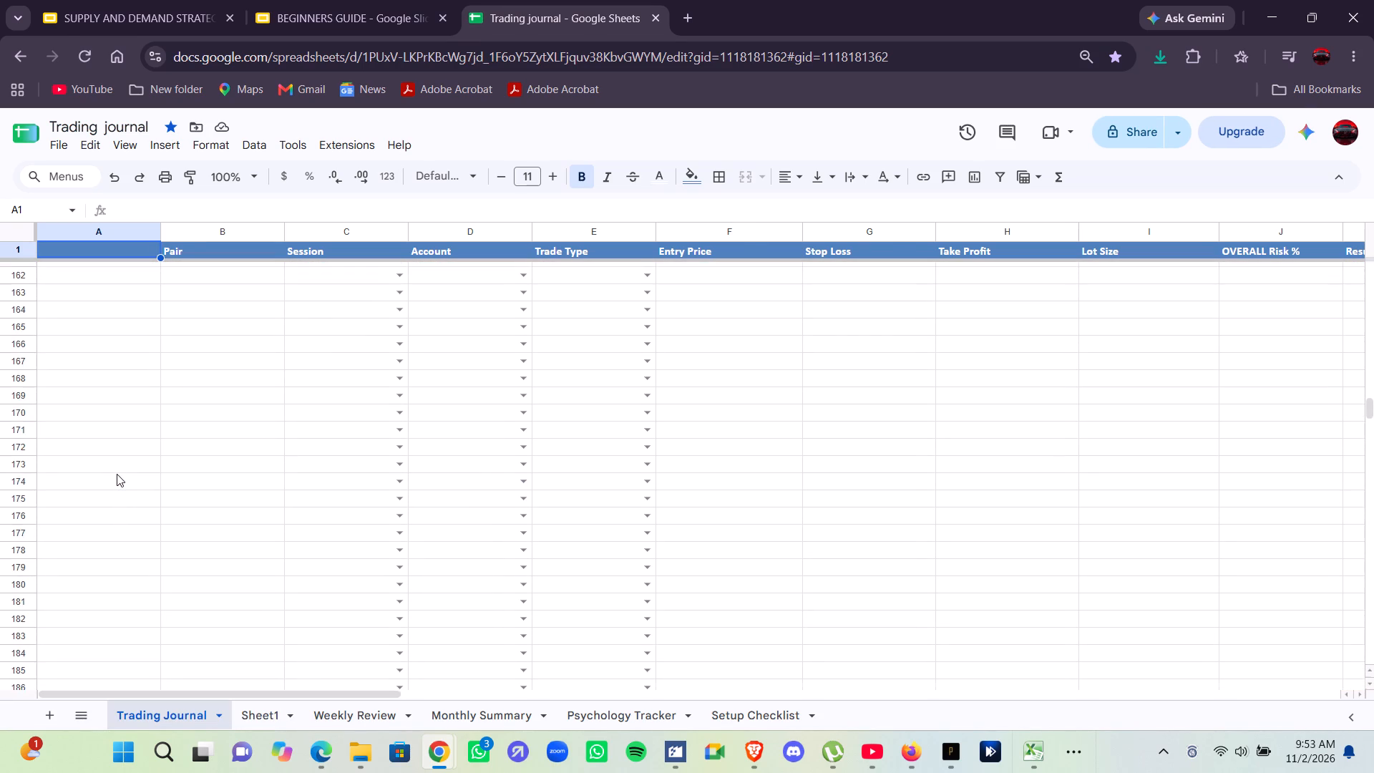
scroll(117, 474, up, 8)
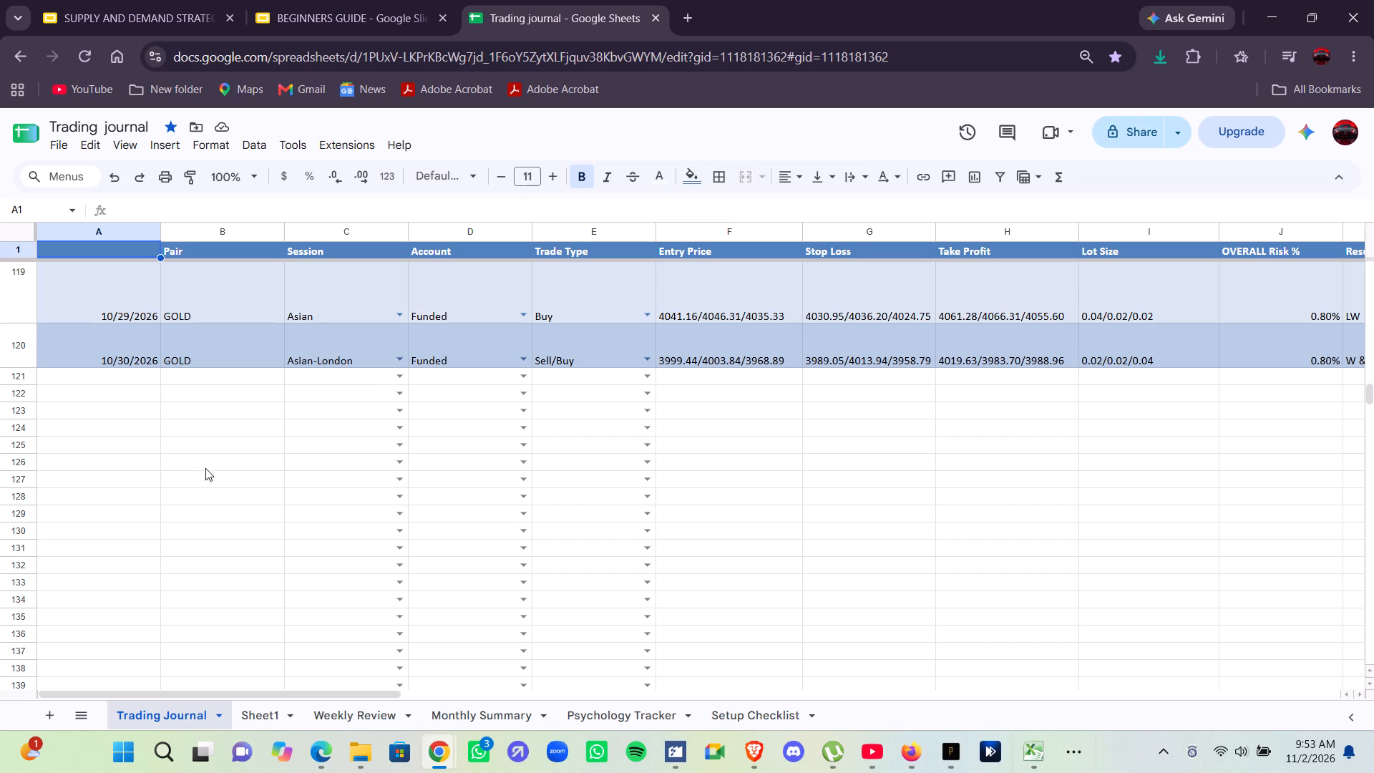
In the online Monthly Summary sheet, enter 69 as October's Total Trades, taken from the October 2026 calendar in PuLse Trading Journal.
click(507, 707)
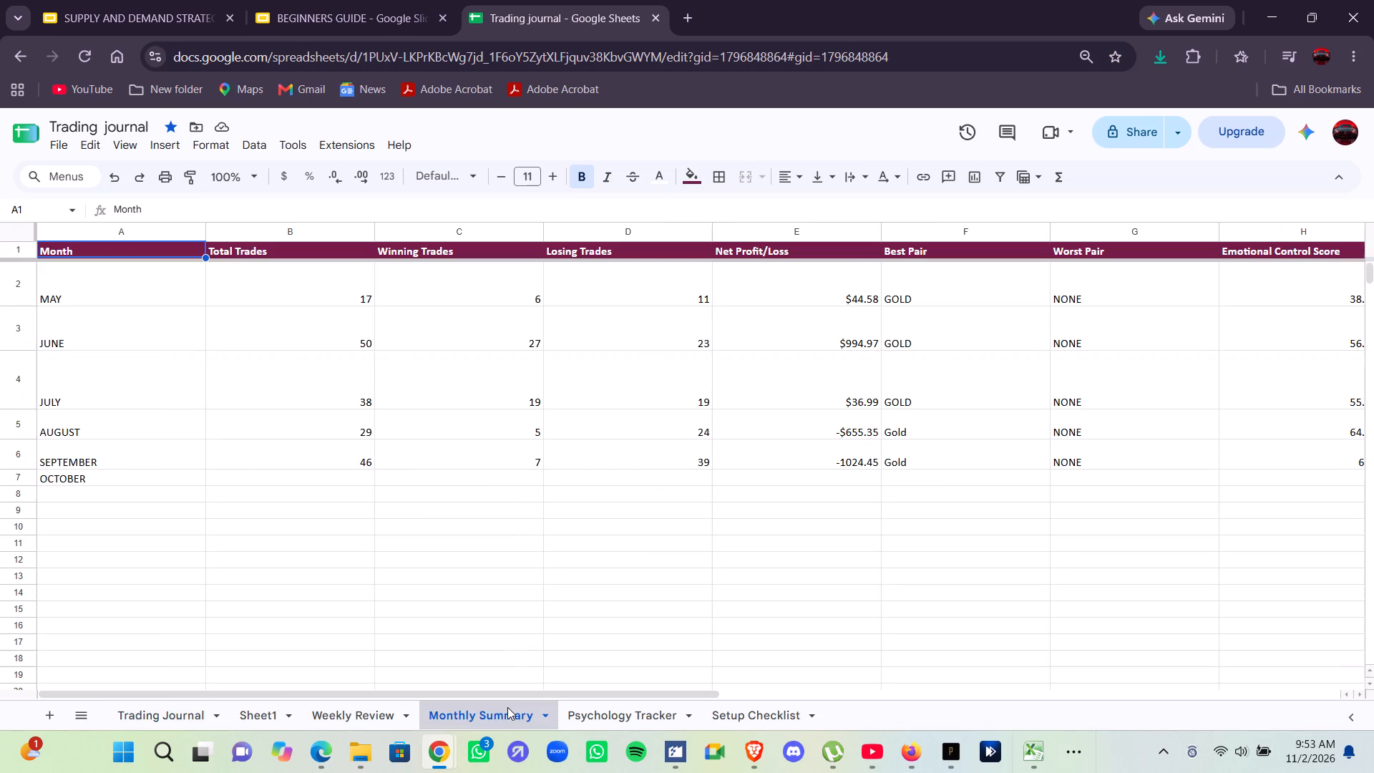
click(368, 474)
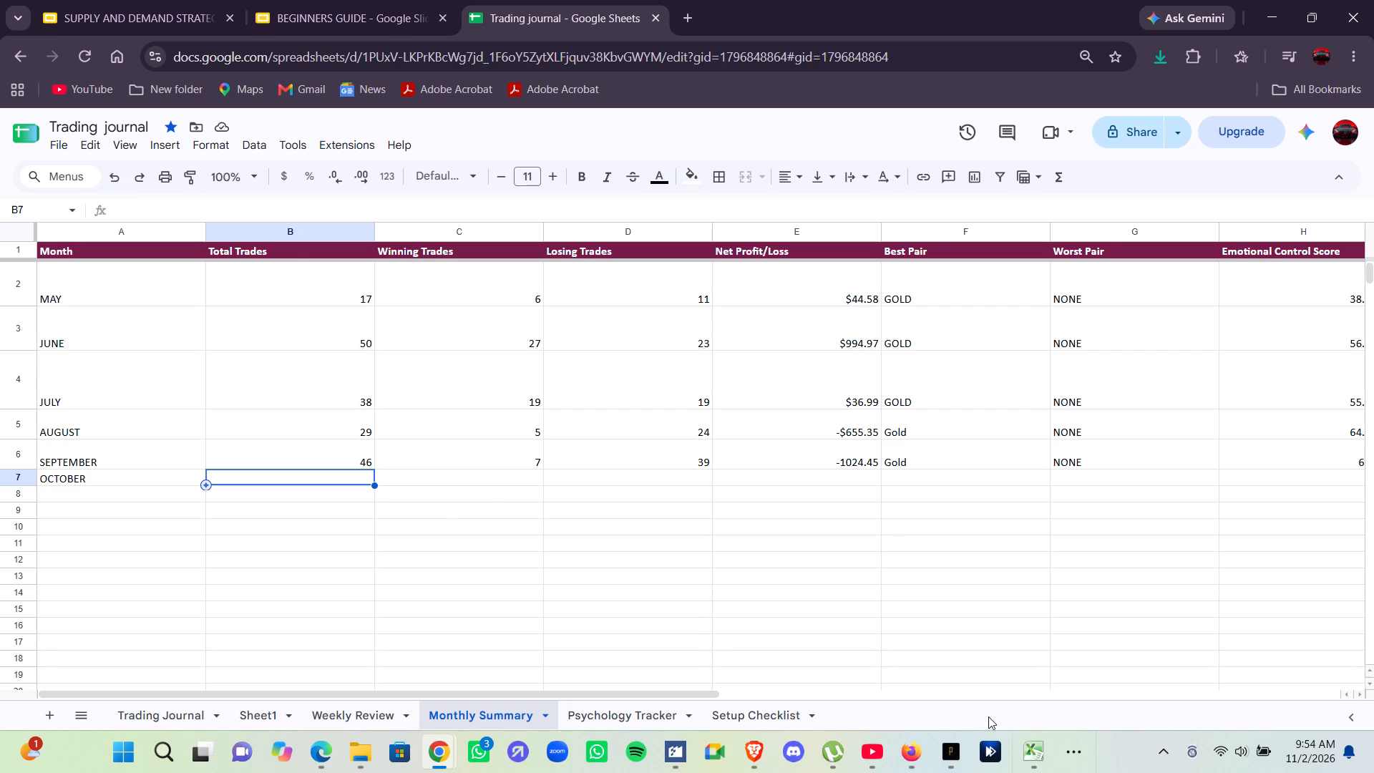
click(955, 743)
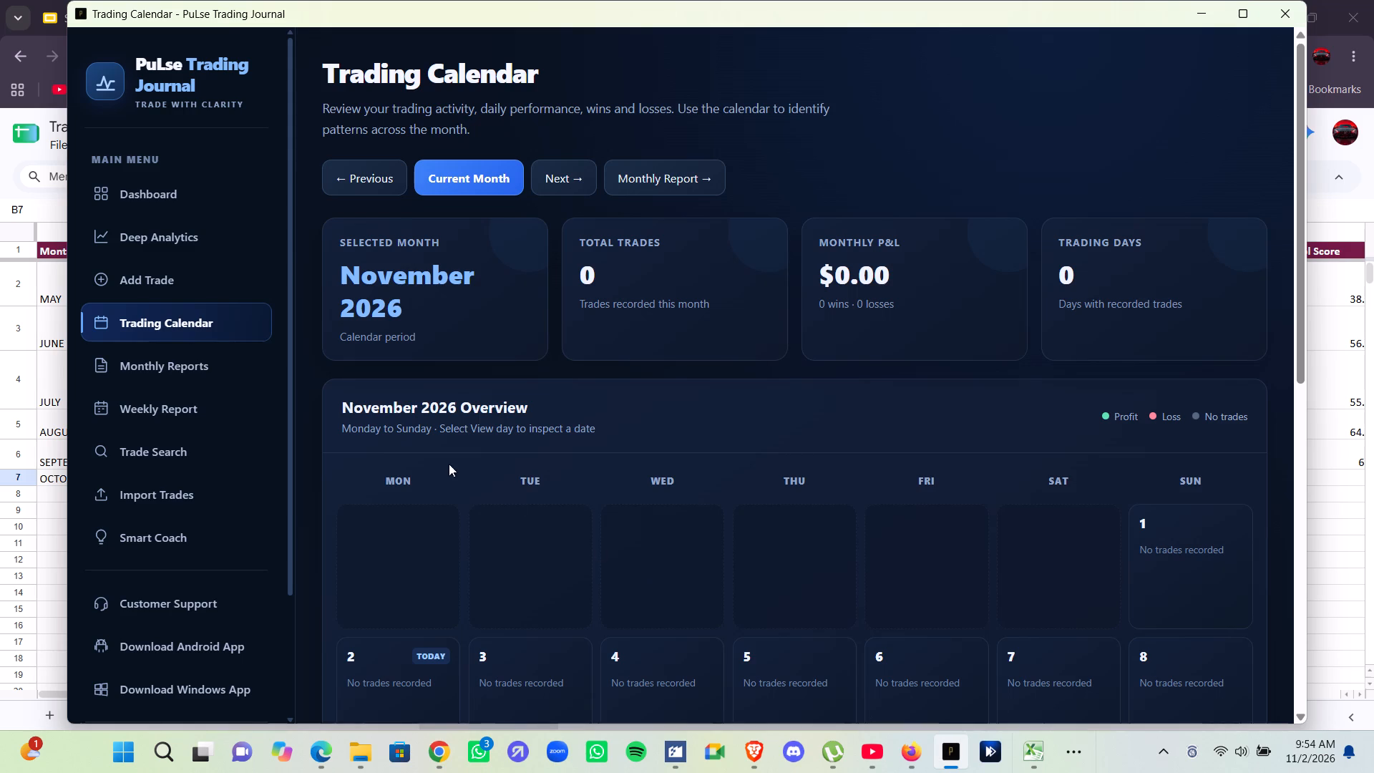
click(375, 176)
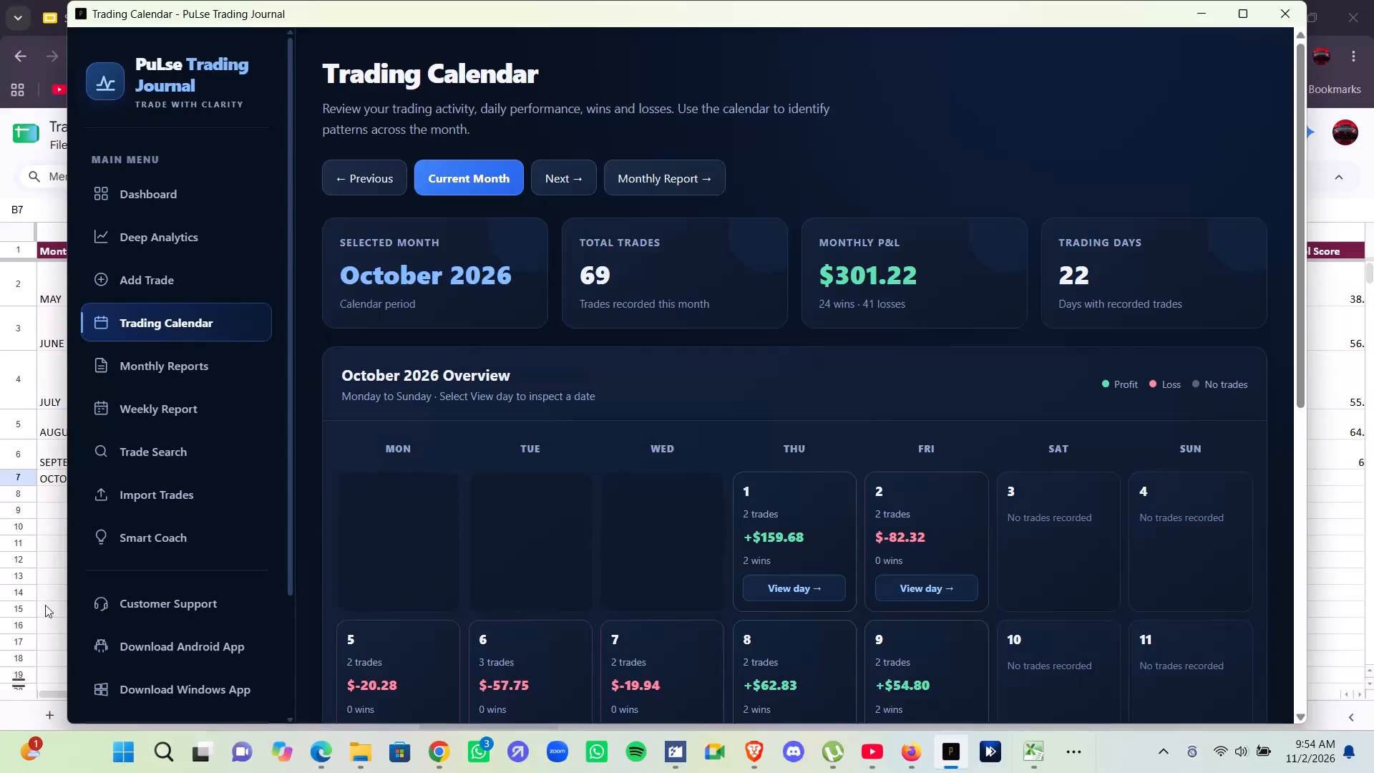
click(47, 518)
click(288, 472)
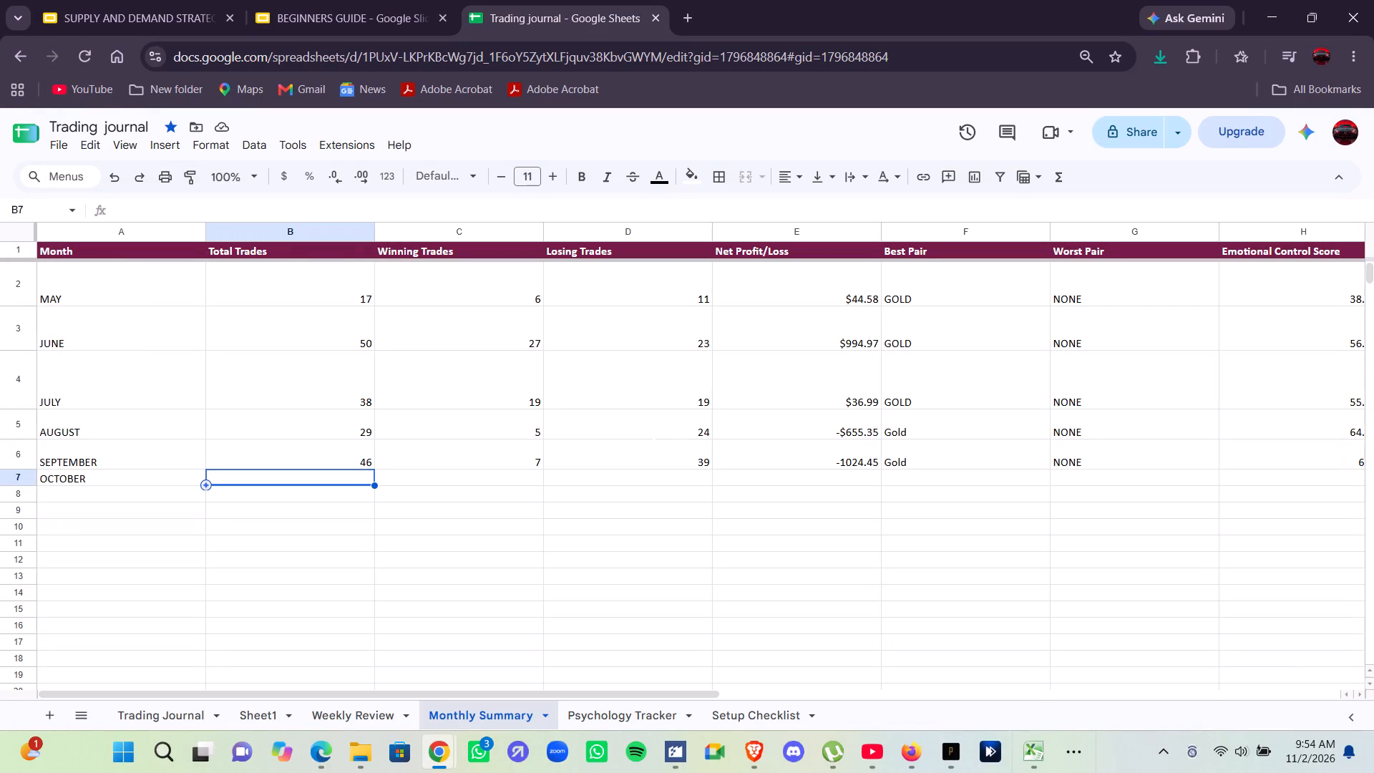
double_click(290, 472)
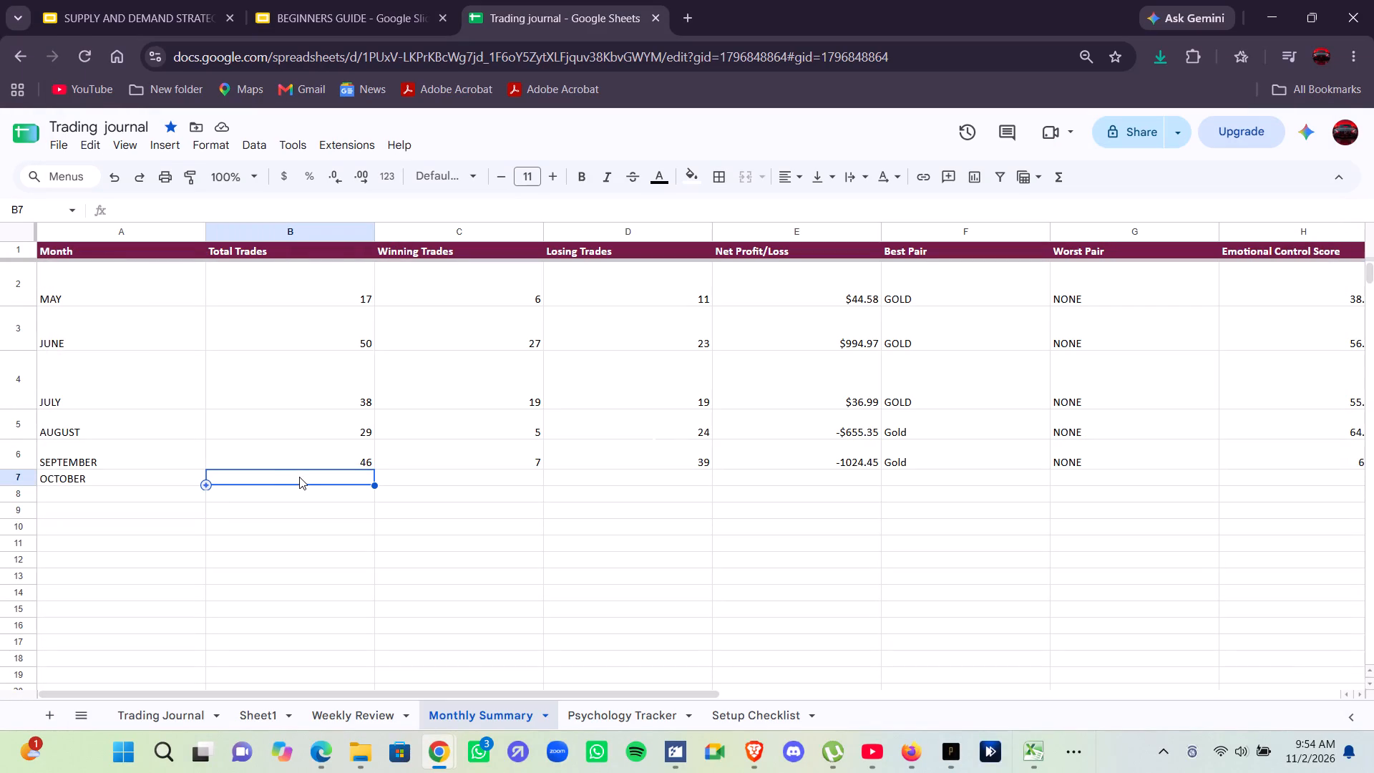
double_click(300, 477)
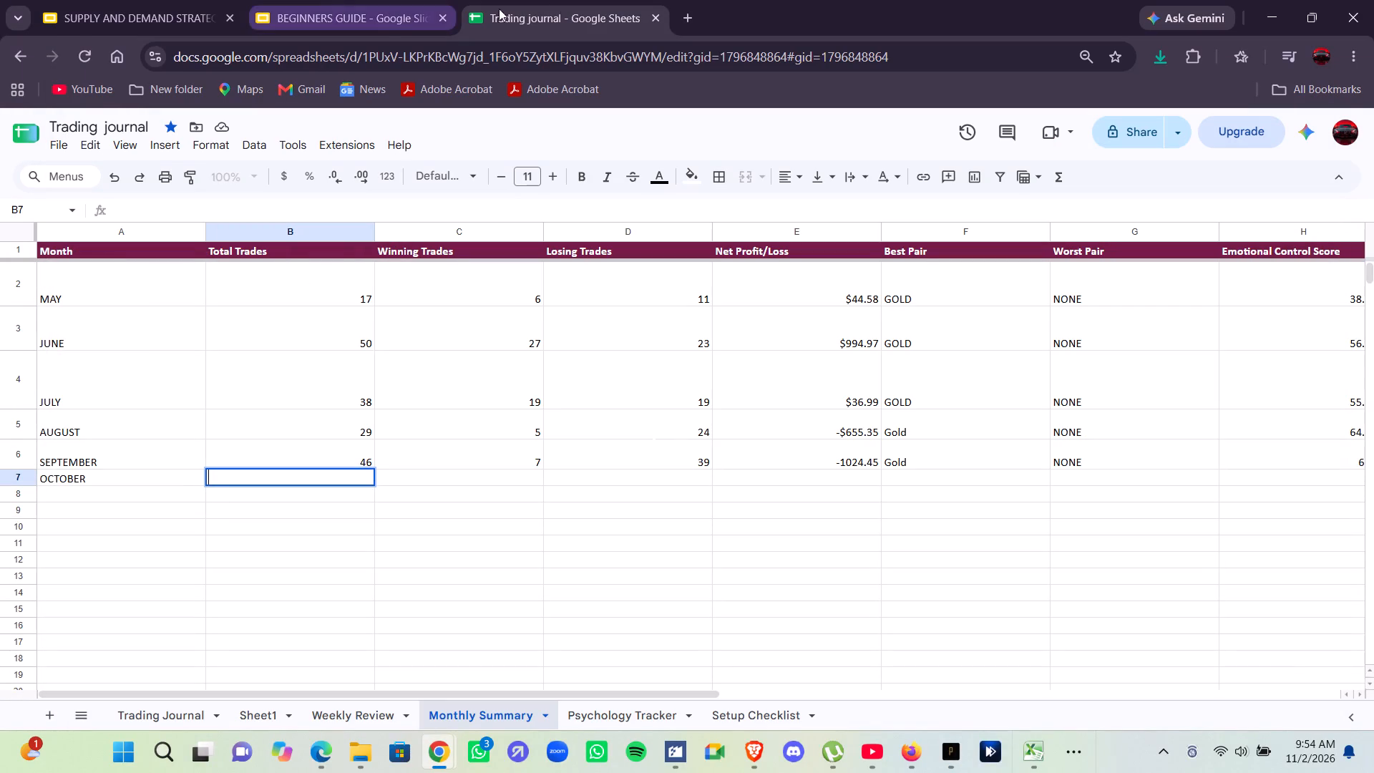
click(945, 745)
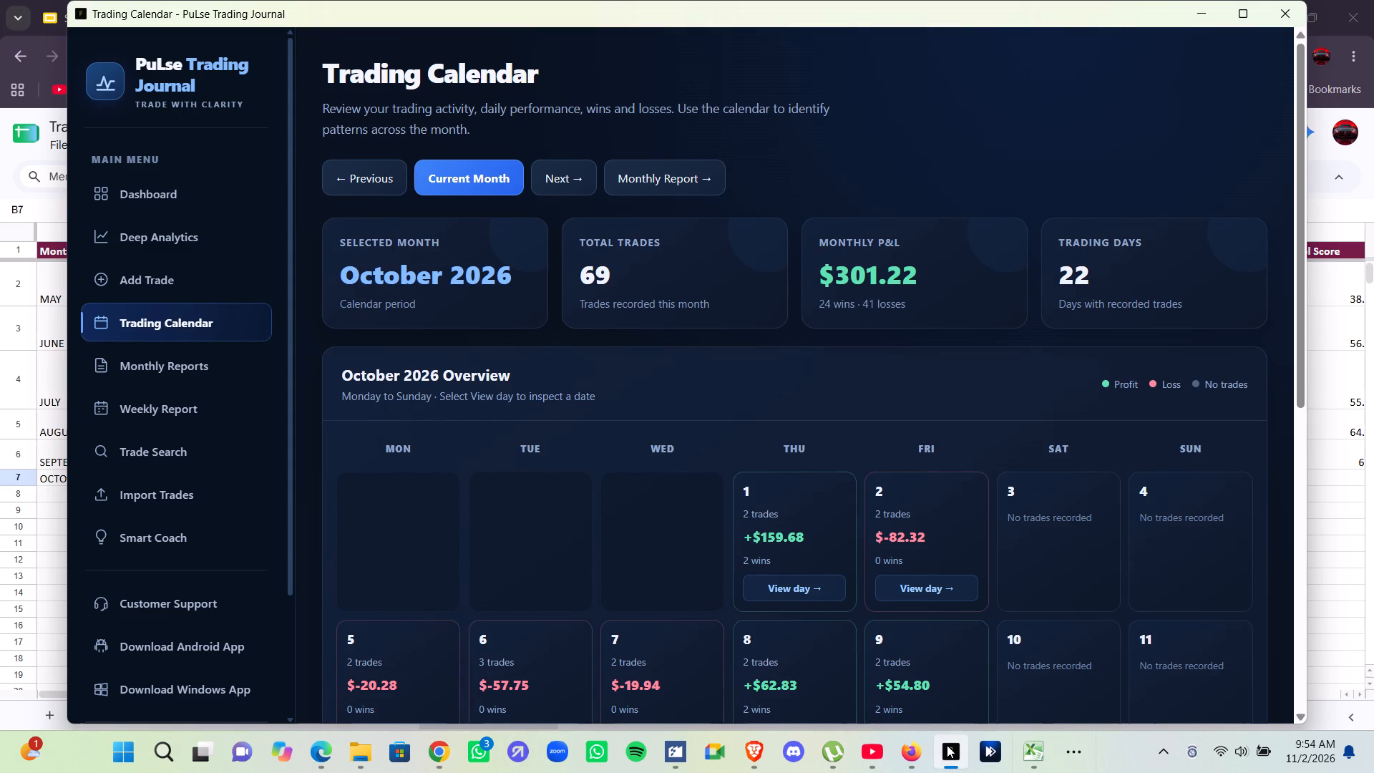
click(947, 745)
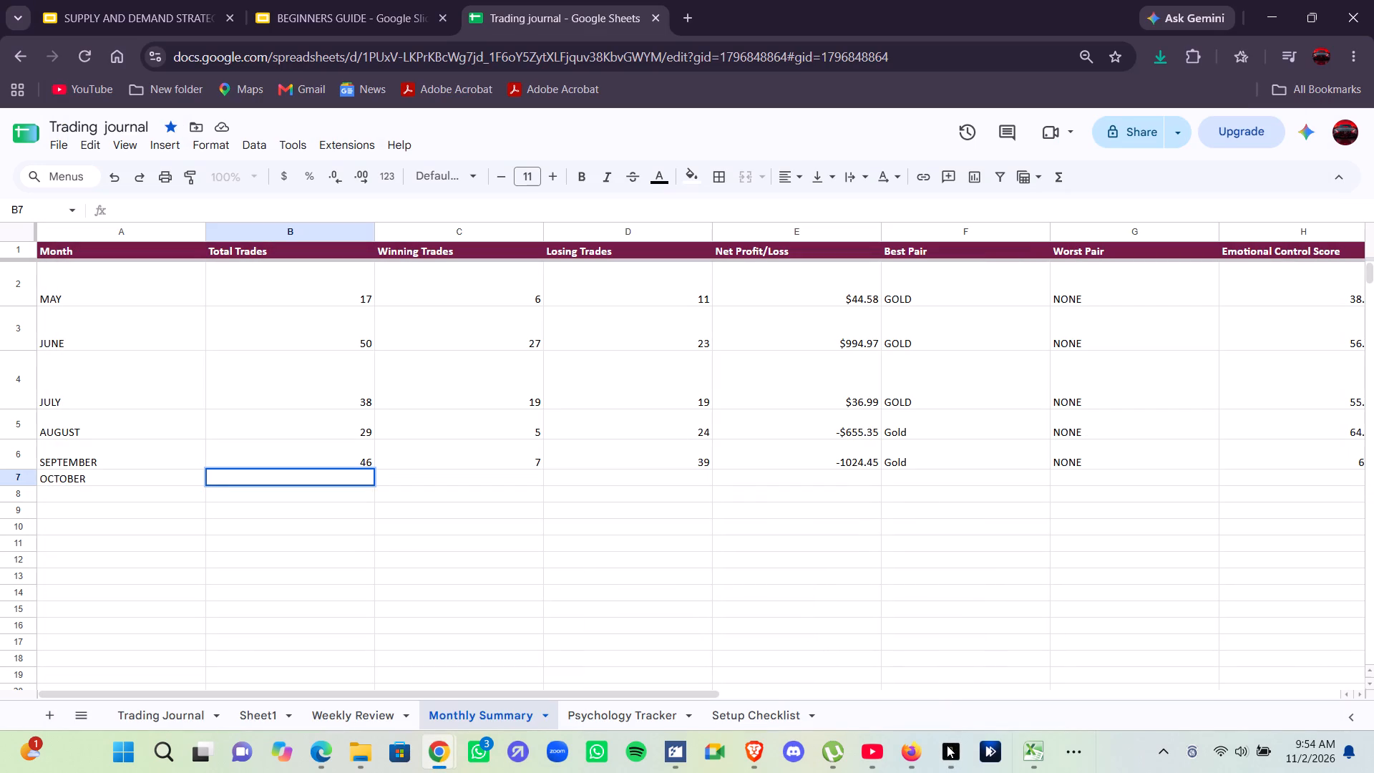
text(69)
Enter 24 as October's Winning Trades in the Monthly Summary, checking the October 2026 figures in PuLse Trading Journal.
double_click(526, 480)
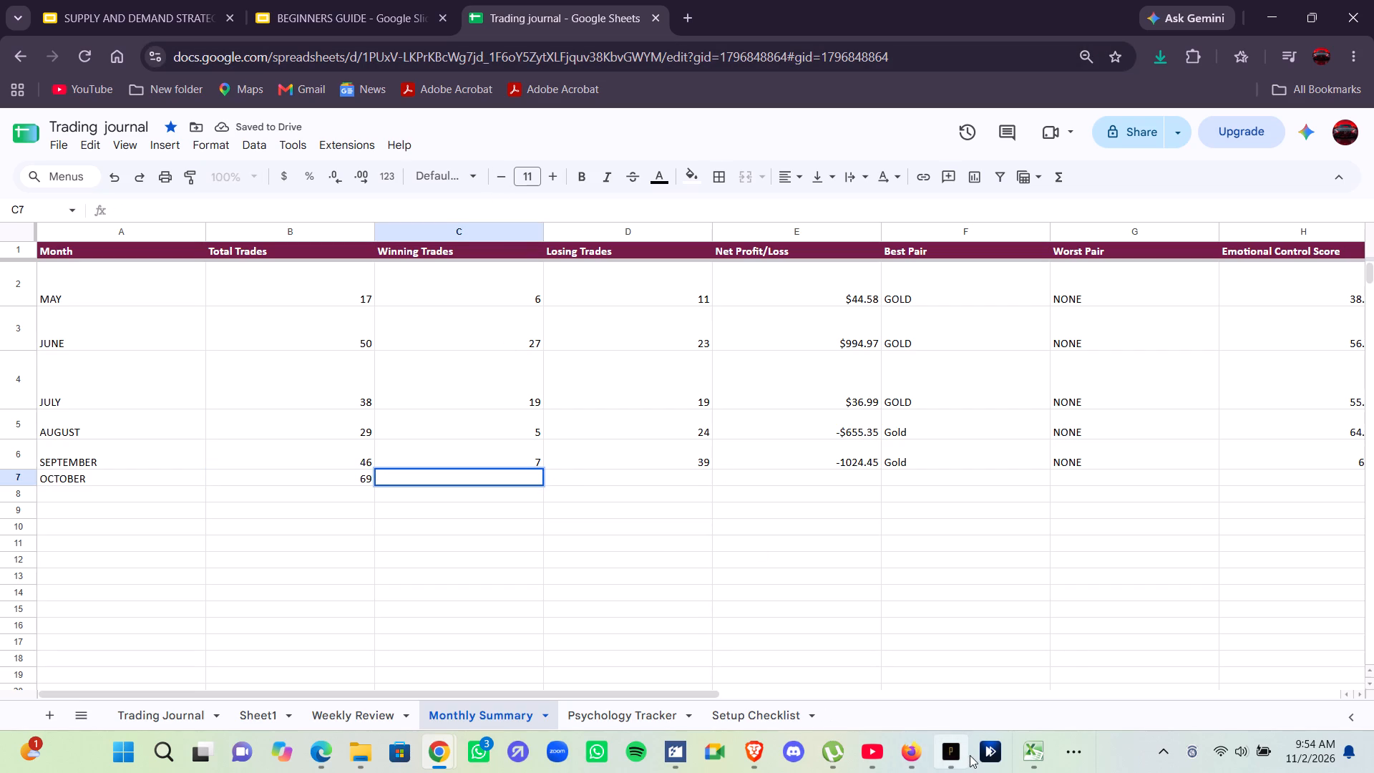
click(949, 755)
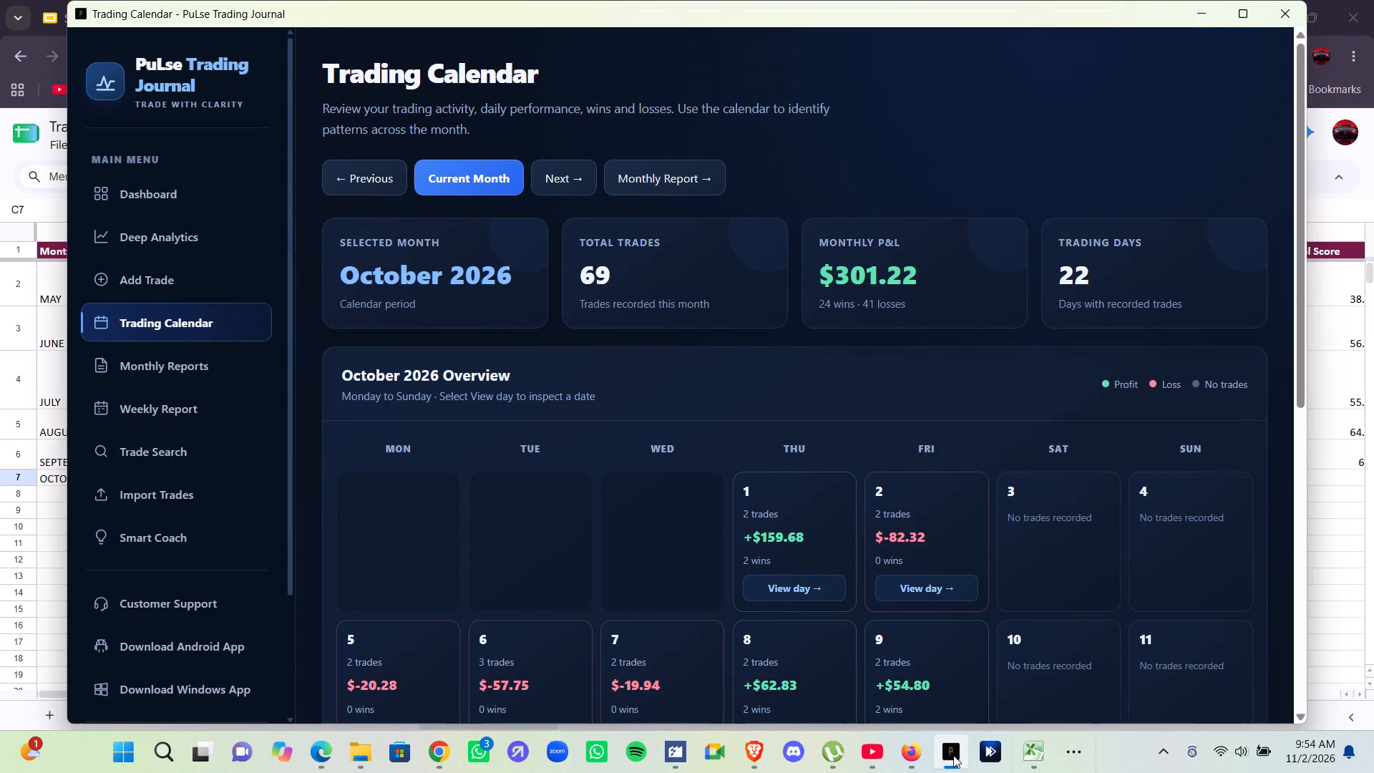
click(956, 755)
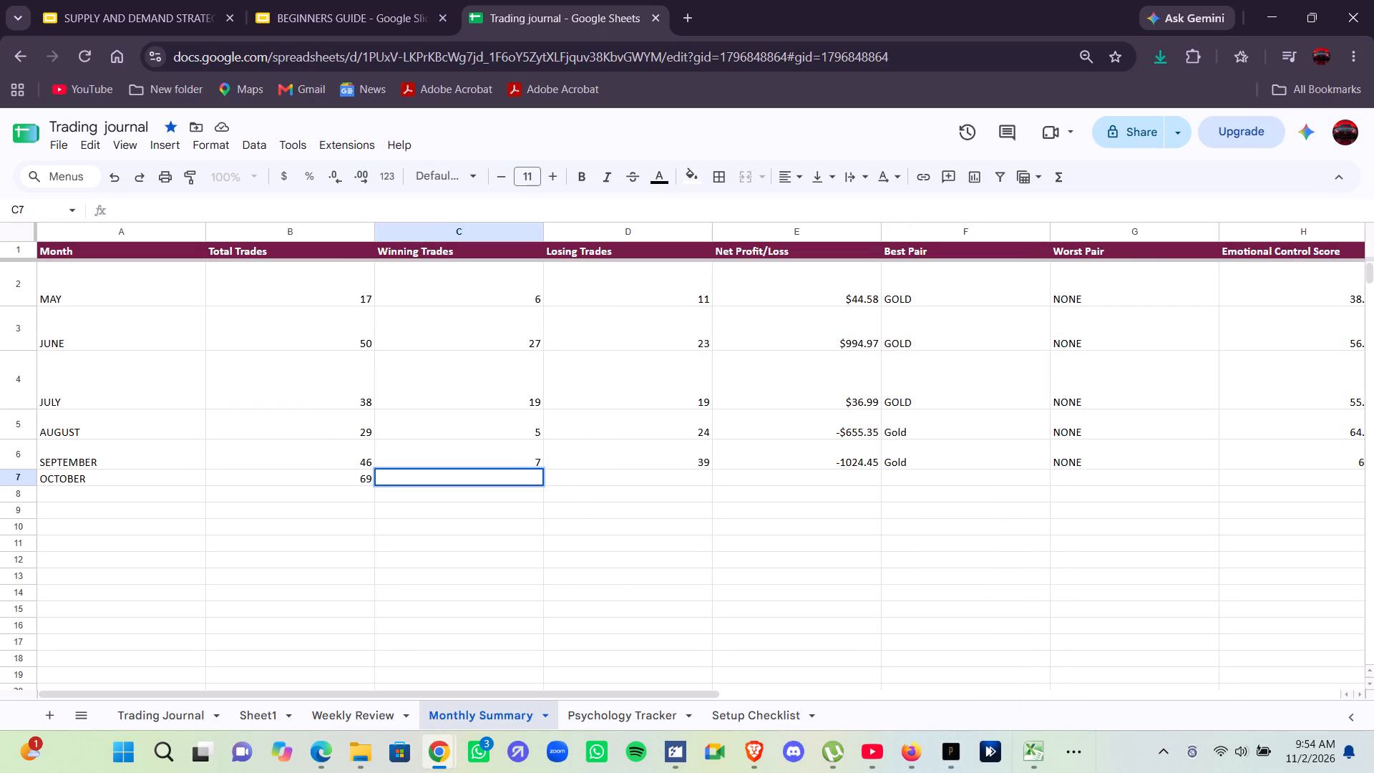
text(24)
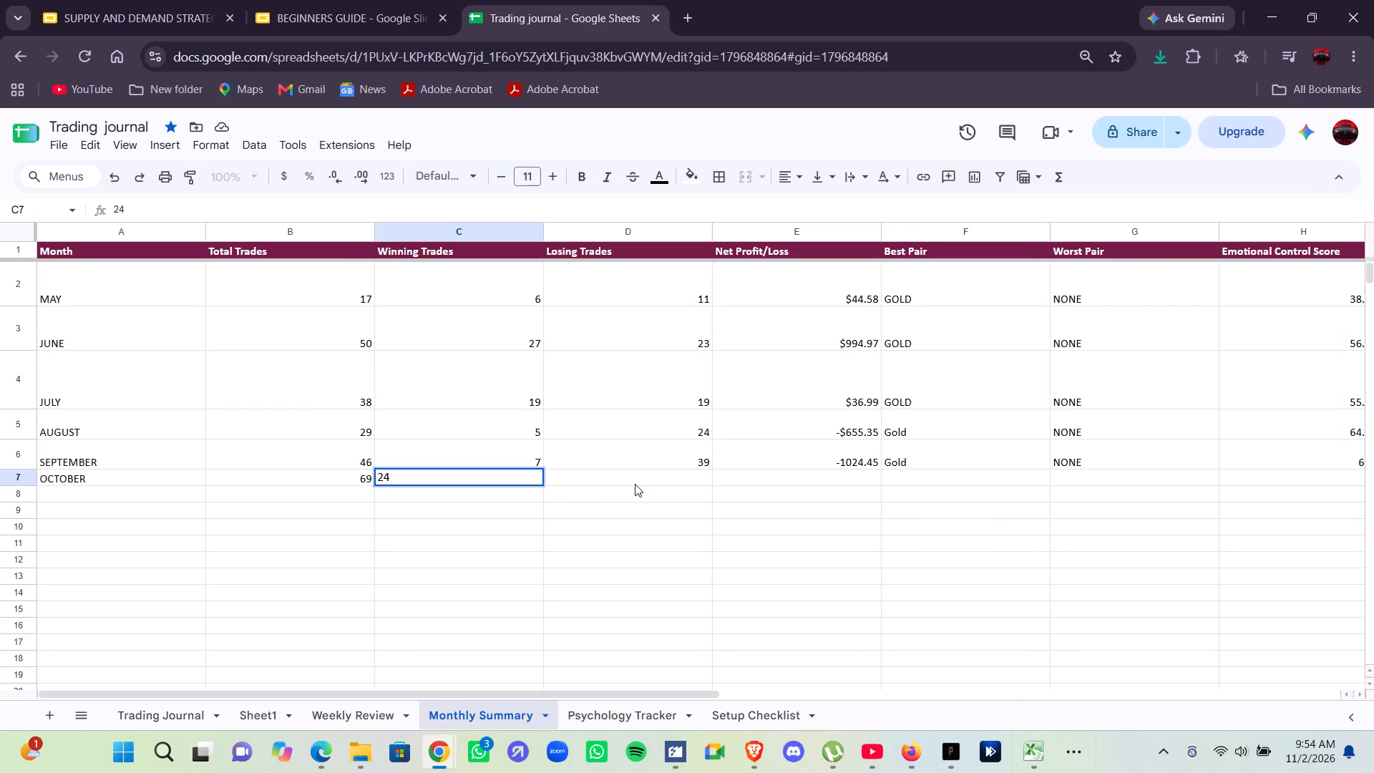
Enter 34.8% as October's Losing Trades in the Monthly Summary, taking the figure from PuLse Trading Journal's October 2026 Monthly Report.
double_click(638, 479)
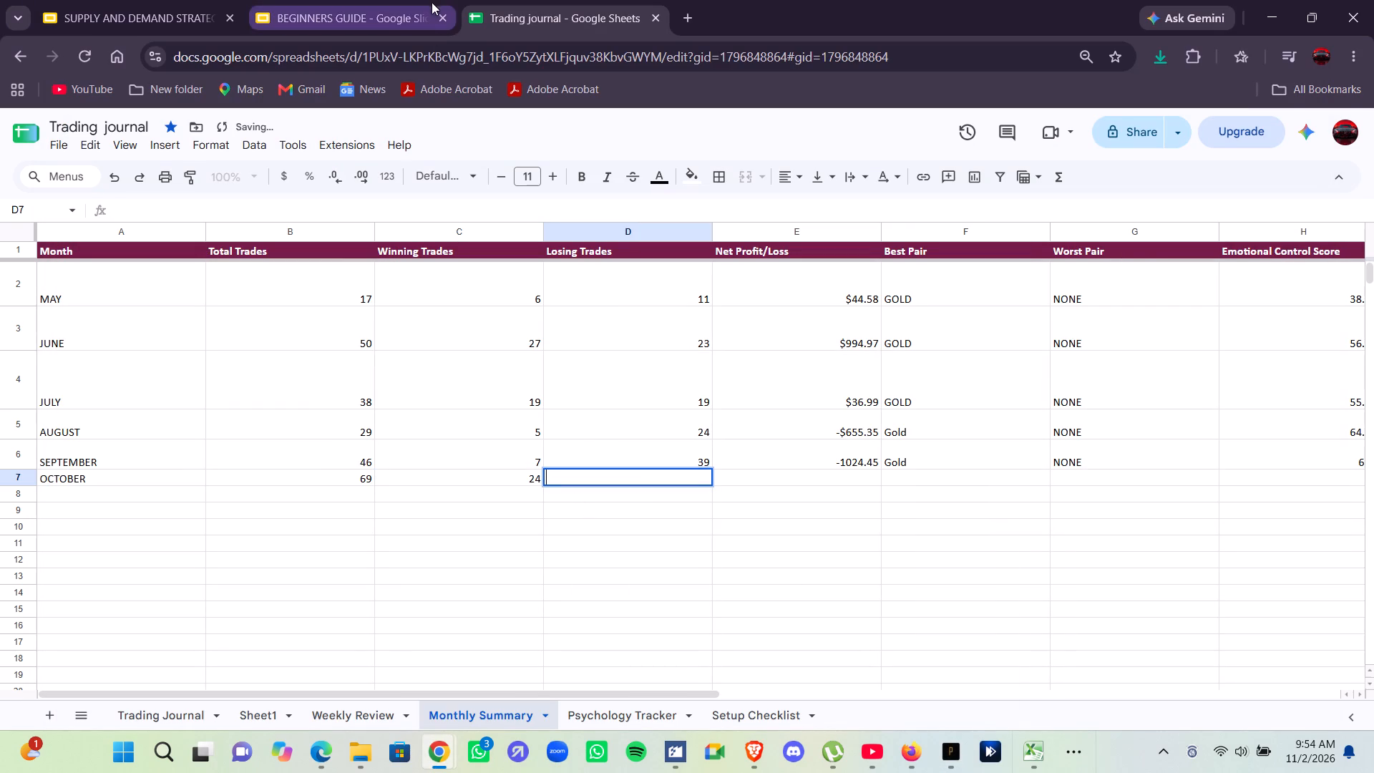
click(962, 754)
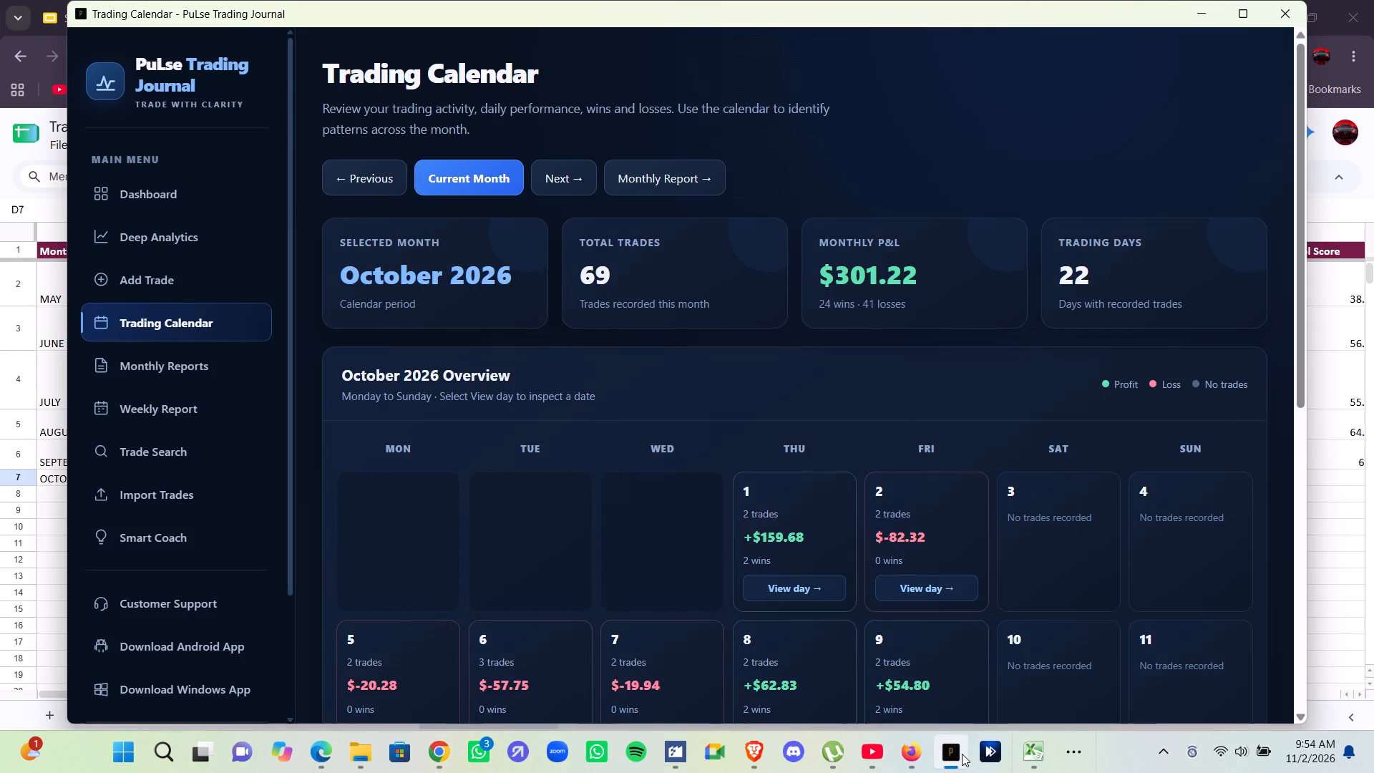
scroll(752, 399, down, 5)
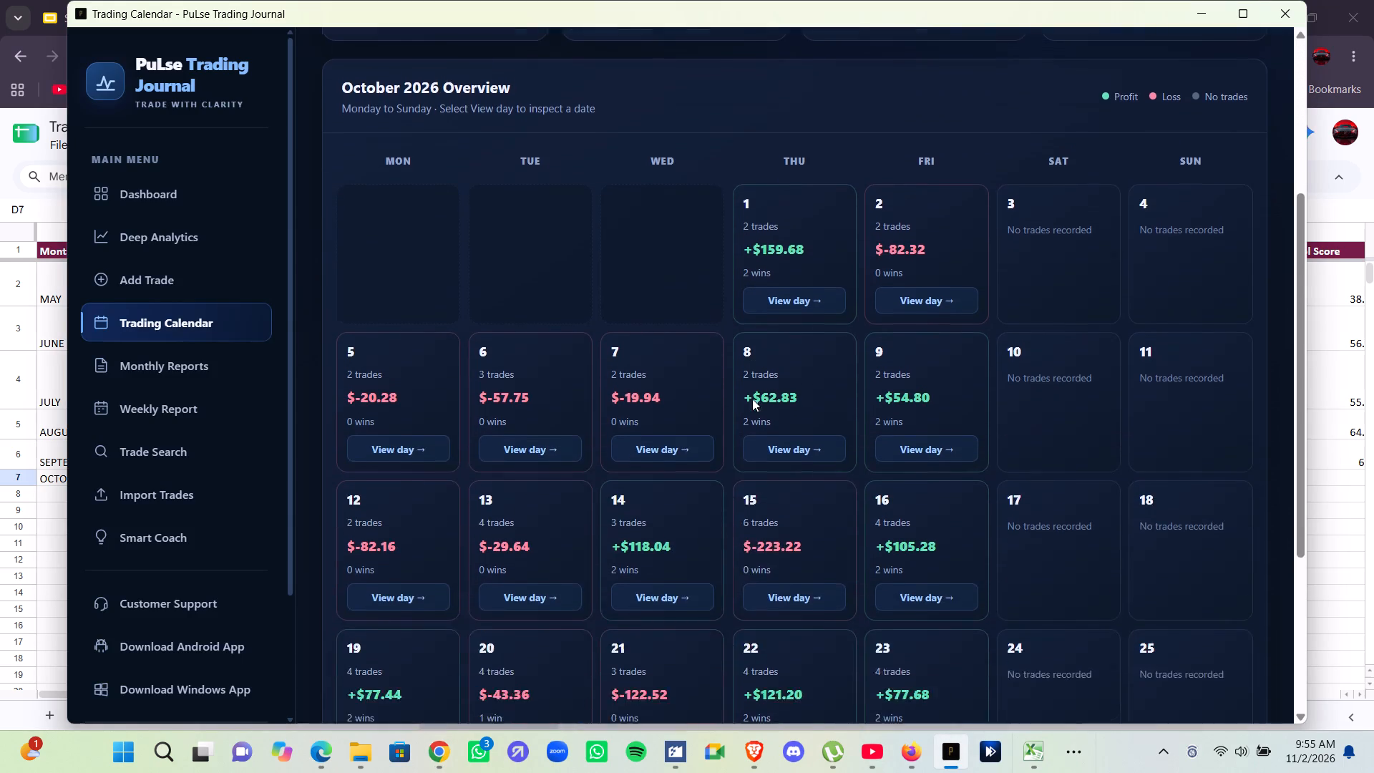
scroll(752, 399, down, 2)
scroll(752, 398, up, 7)
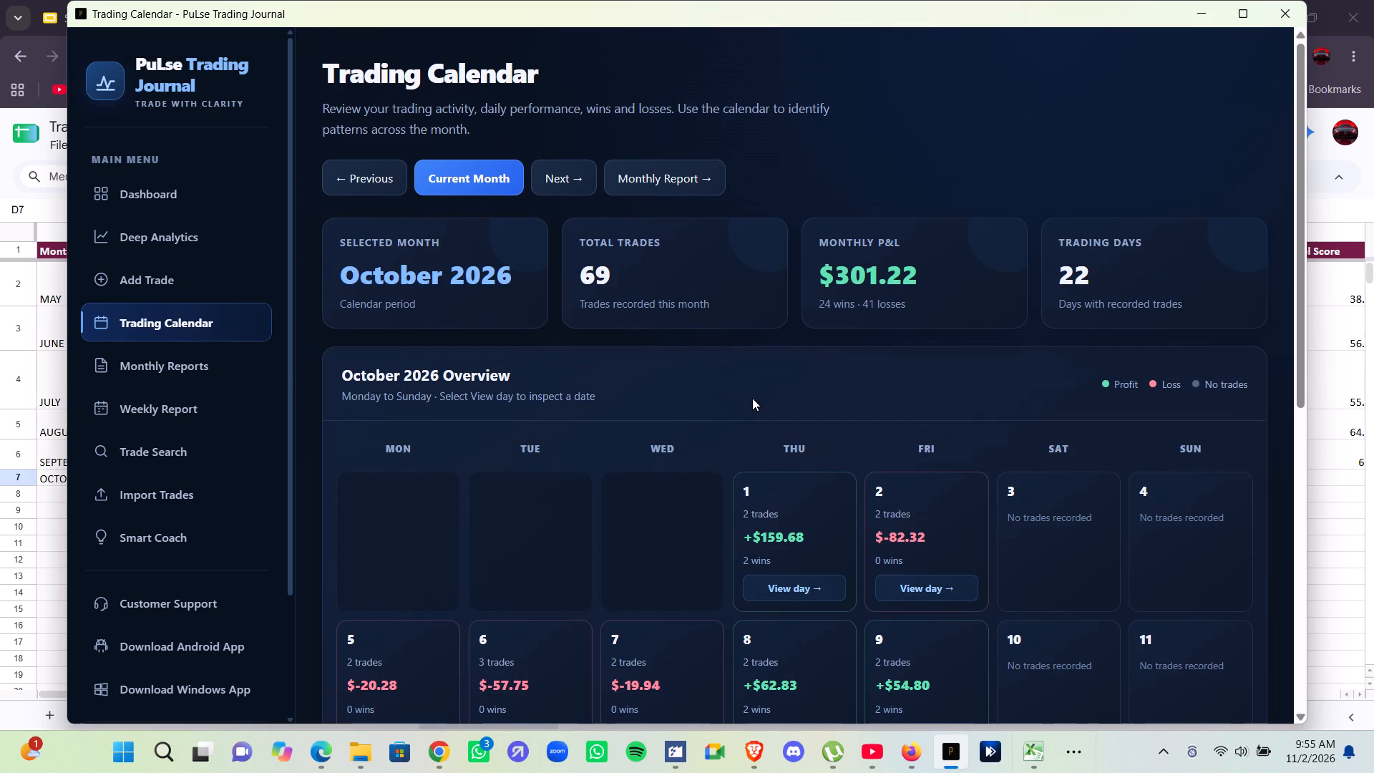
click(226, 373)
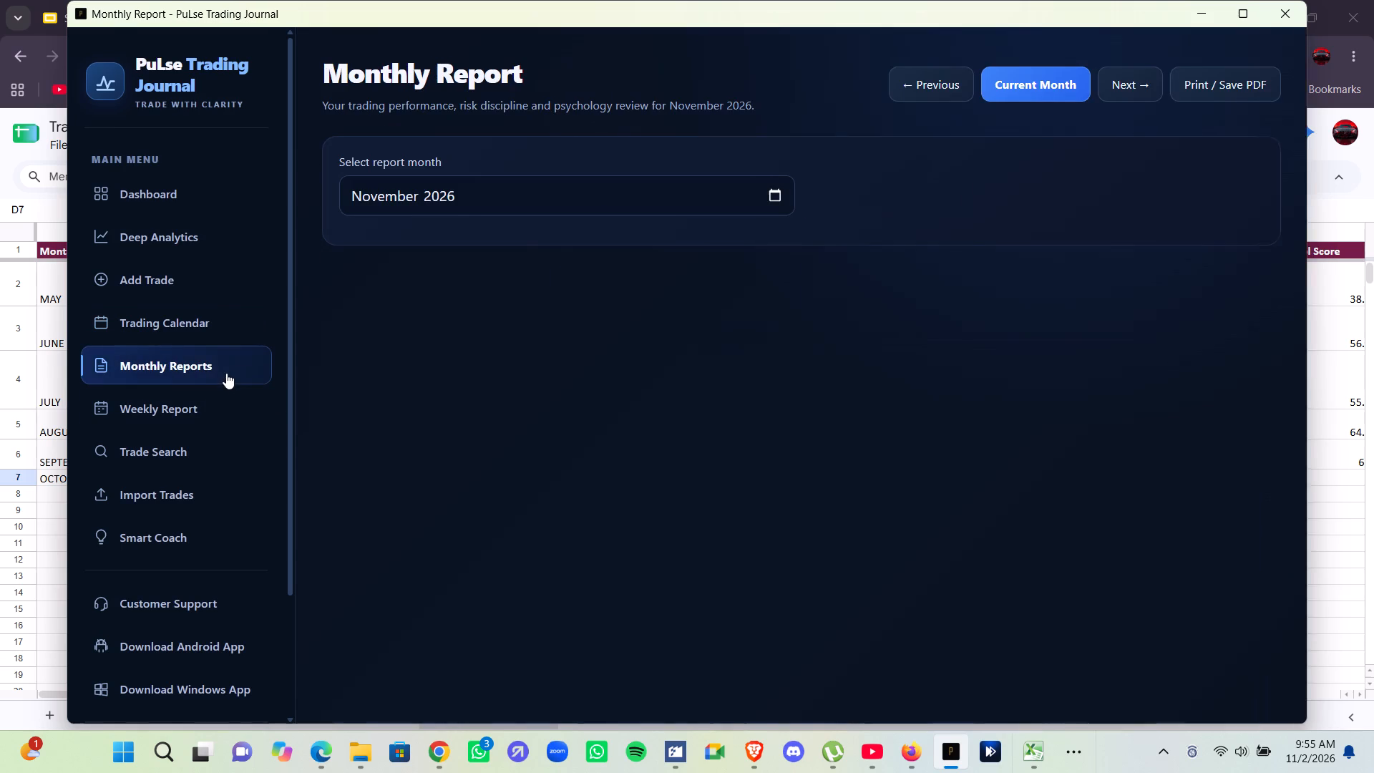
click(925, 87)
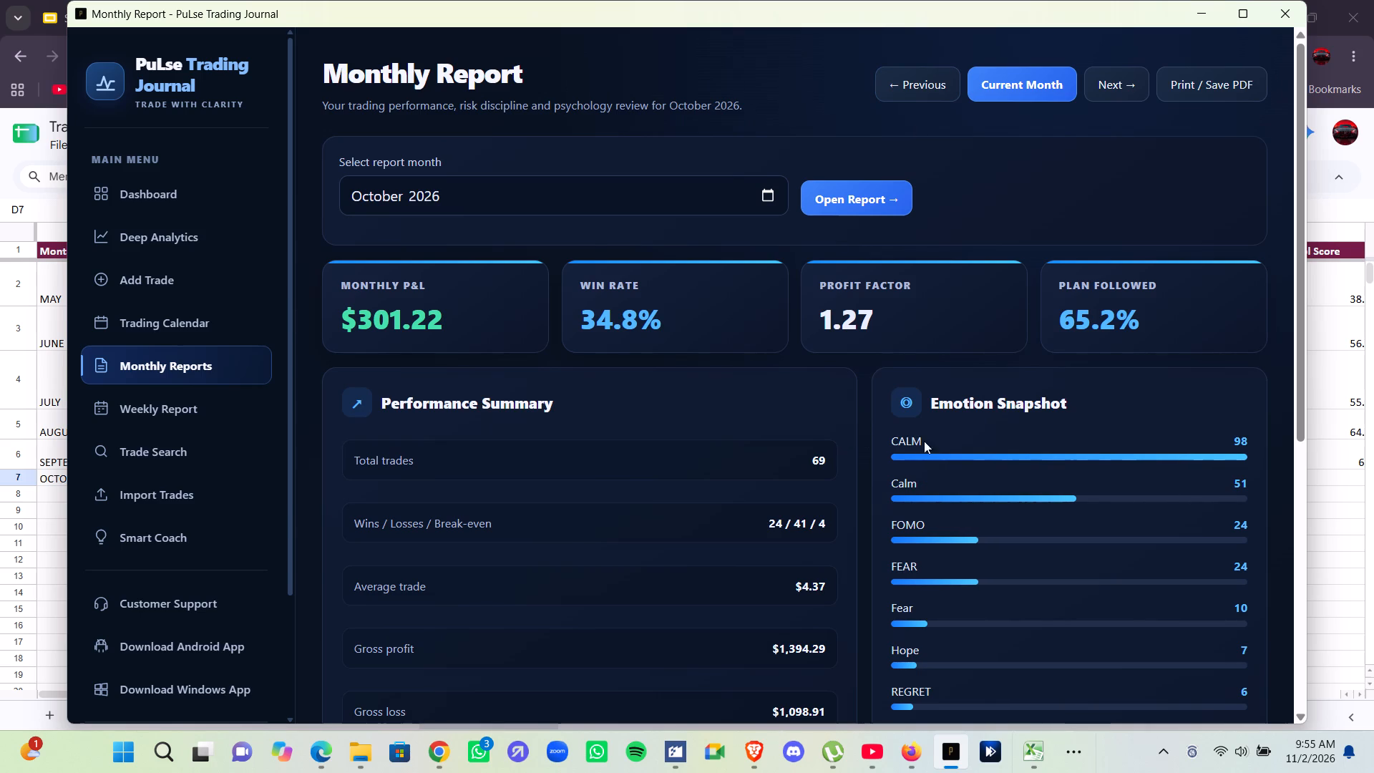
click(960, 756)
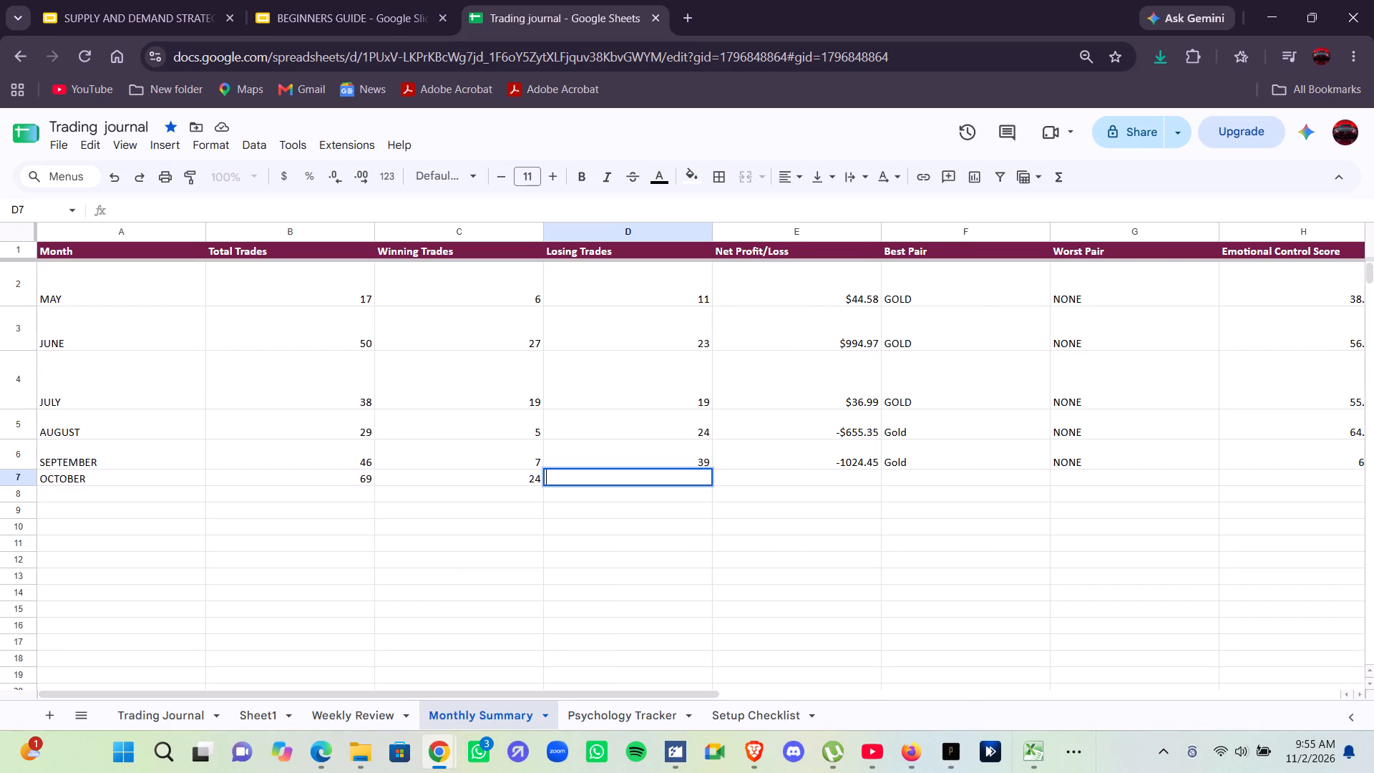
click(678, 479)
text(34.8)
key(shift+percent)
click(698, 548)
Enter $301.22 as October's Net Profit/Loss in the Monthly Summary, checking the P&L in PuLse Trading Journal's October 2026 report.
double_click(811, 476)
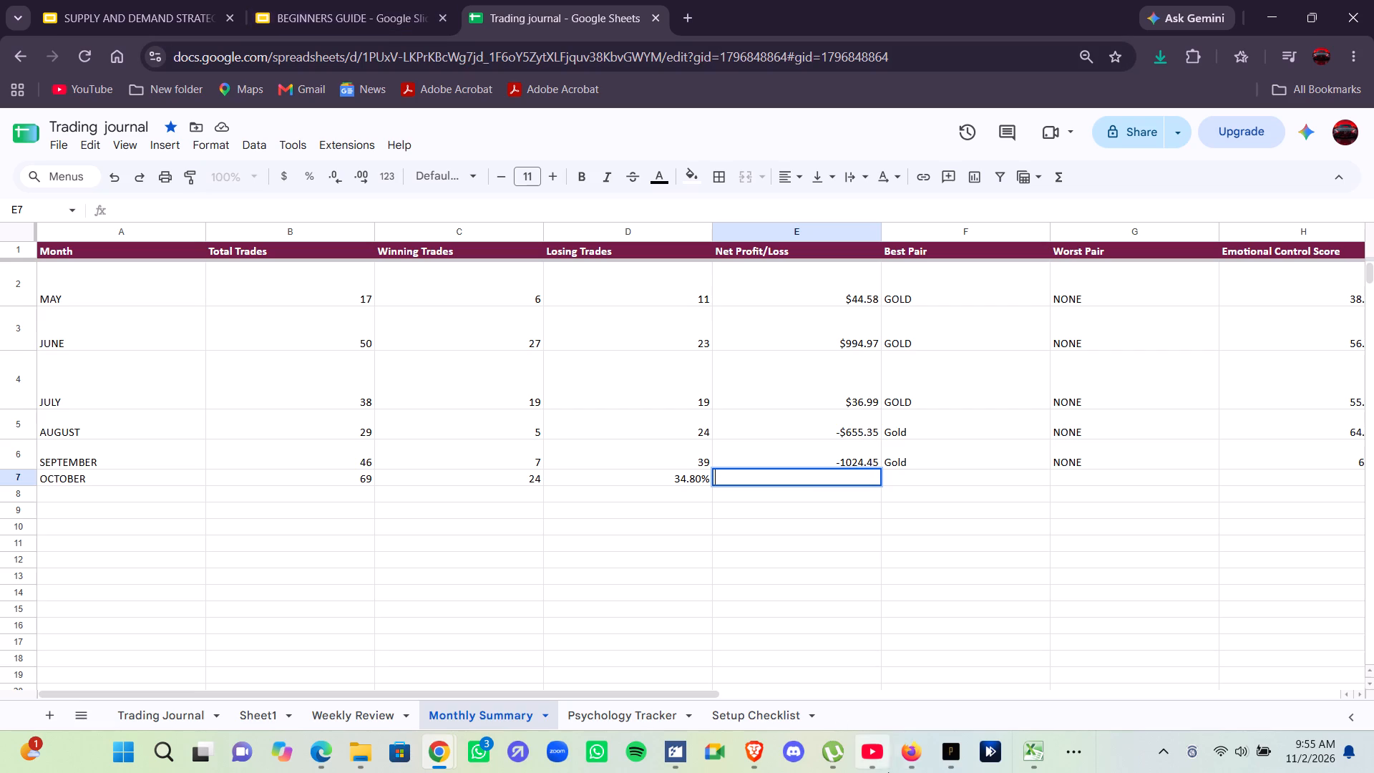
click(959, 762)
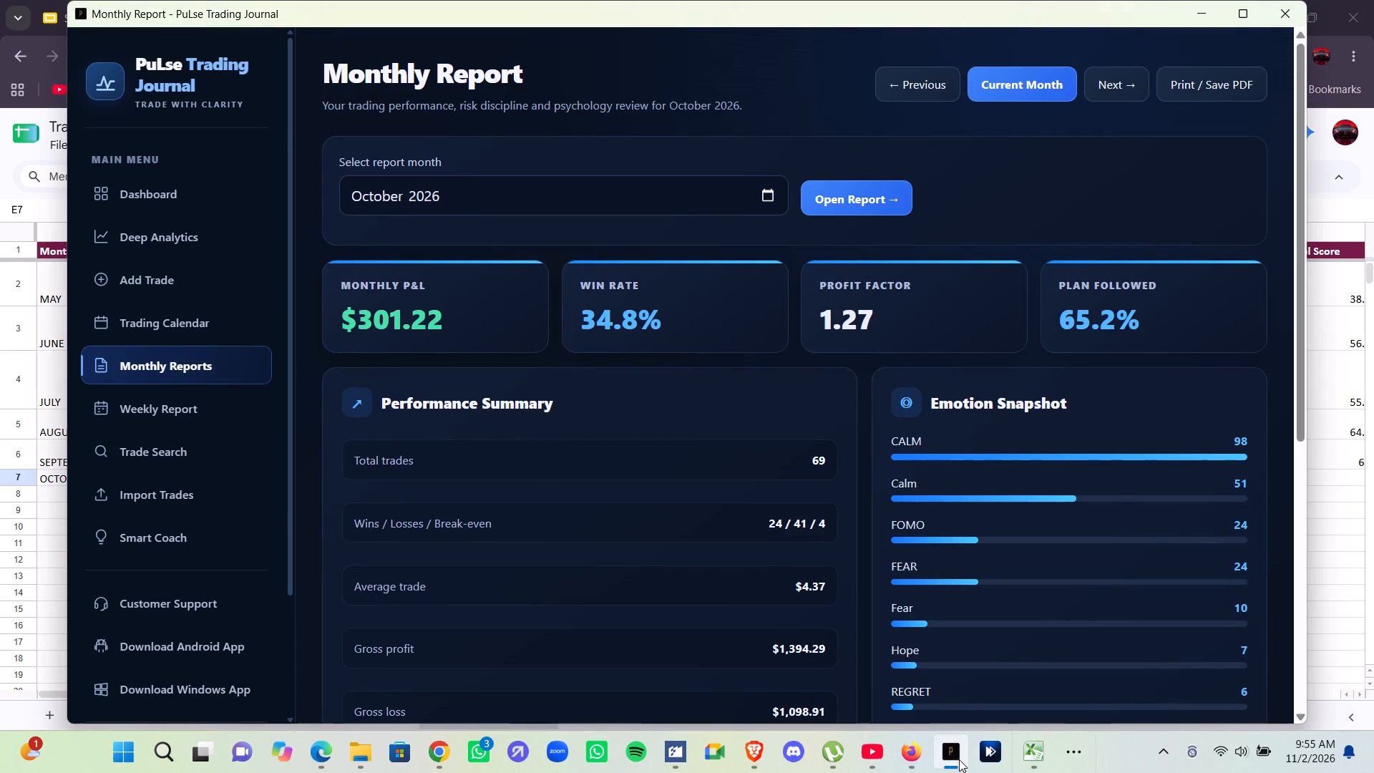
click(959, 759)
click(857, 479)
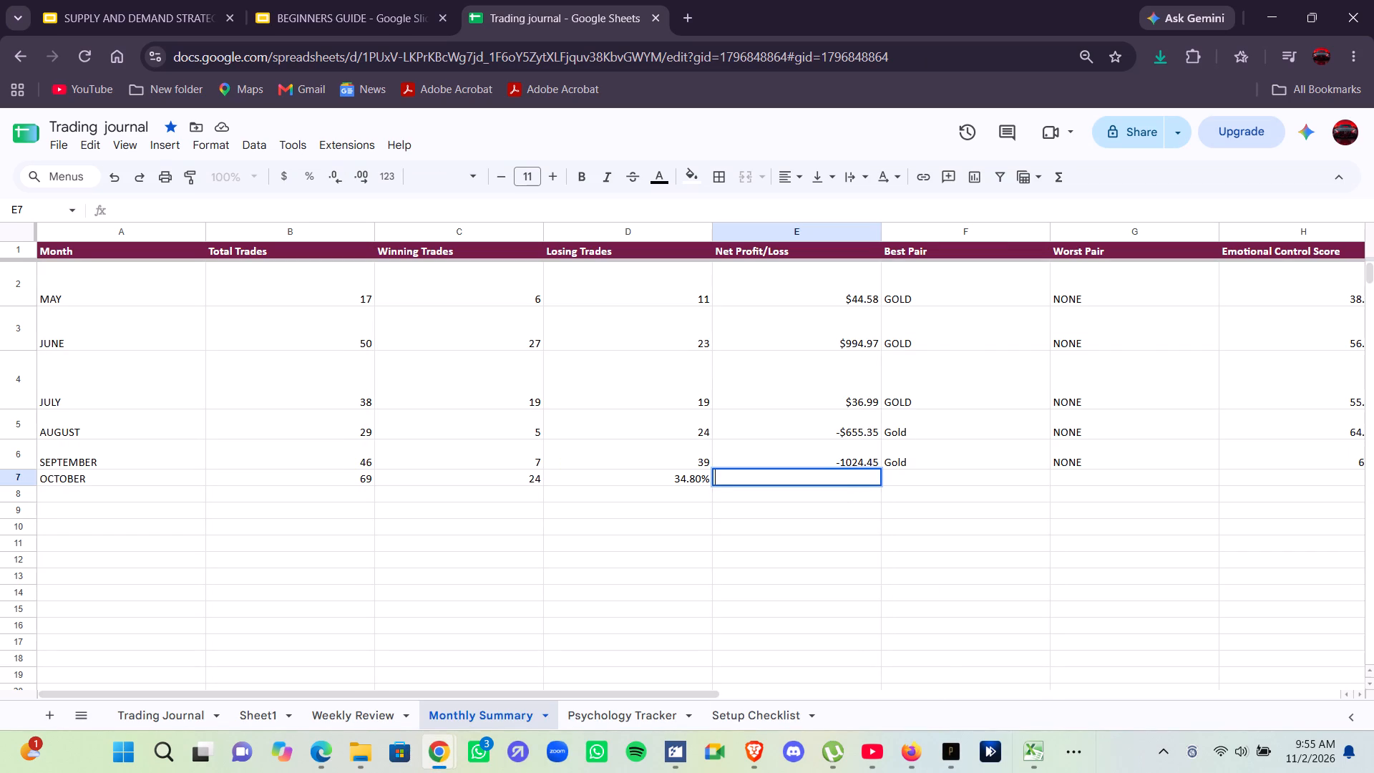
key(shift+dollar)
text(301.2)
click(956, 749)
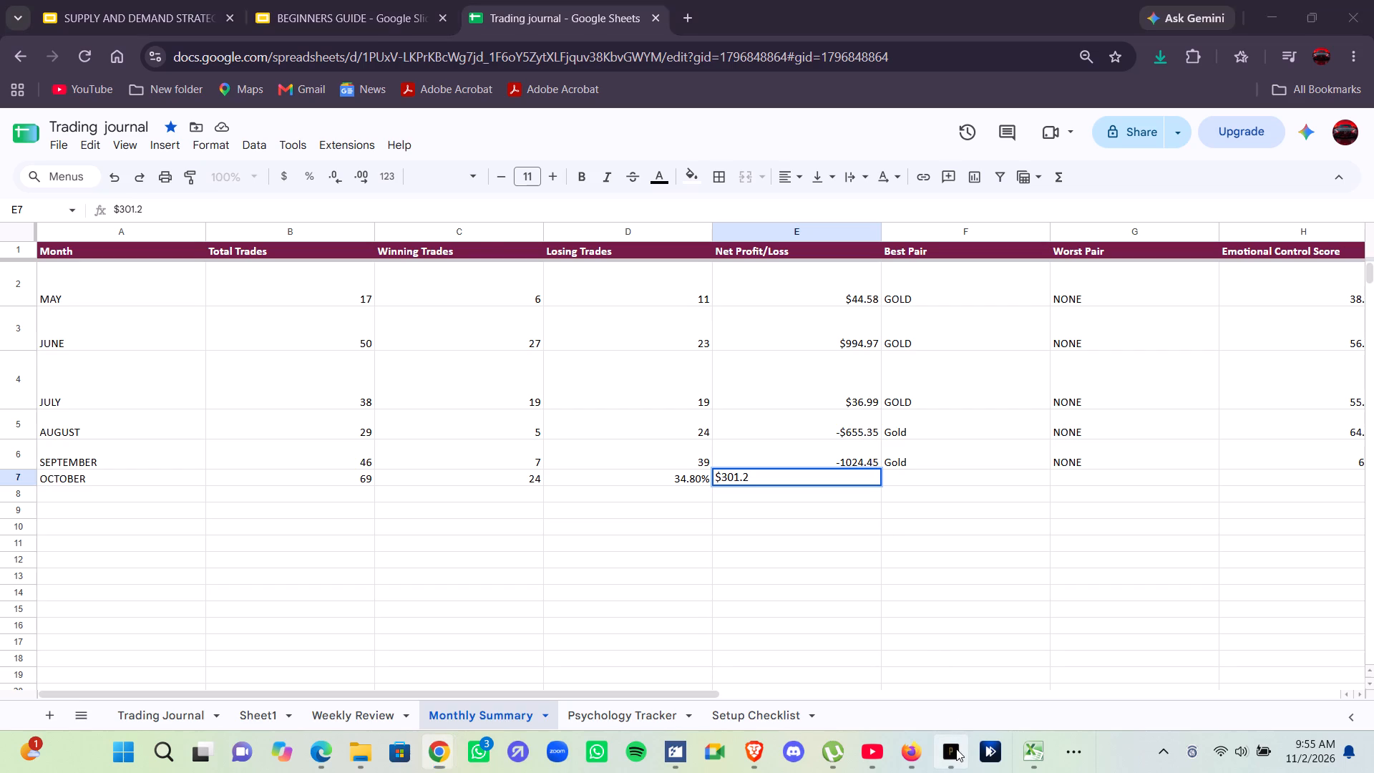
click(956, 749)
click(956, 749)
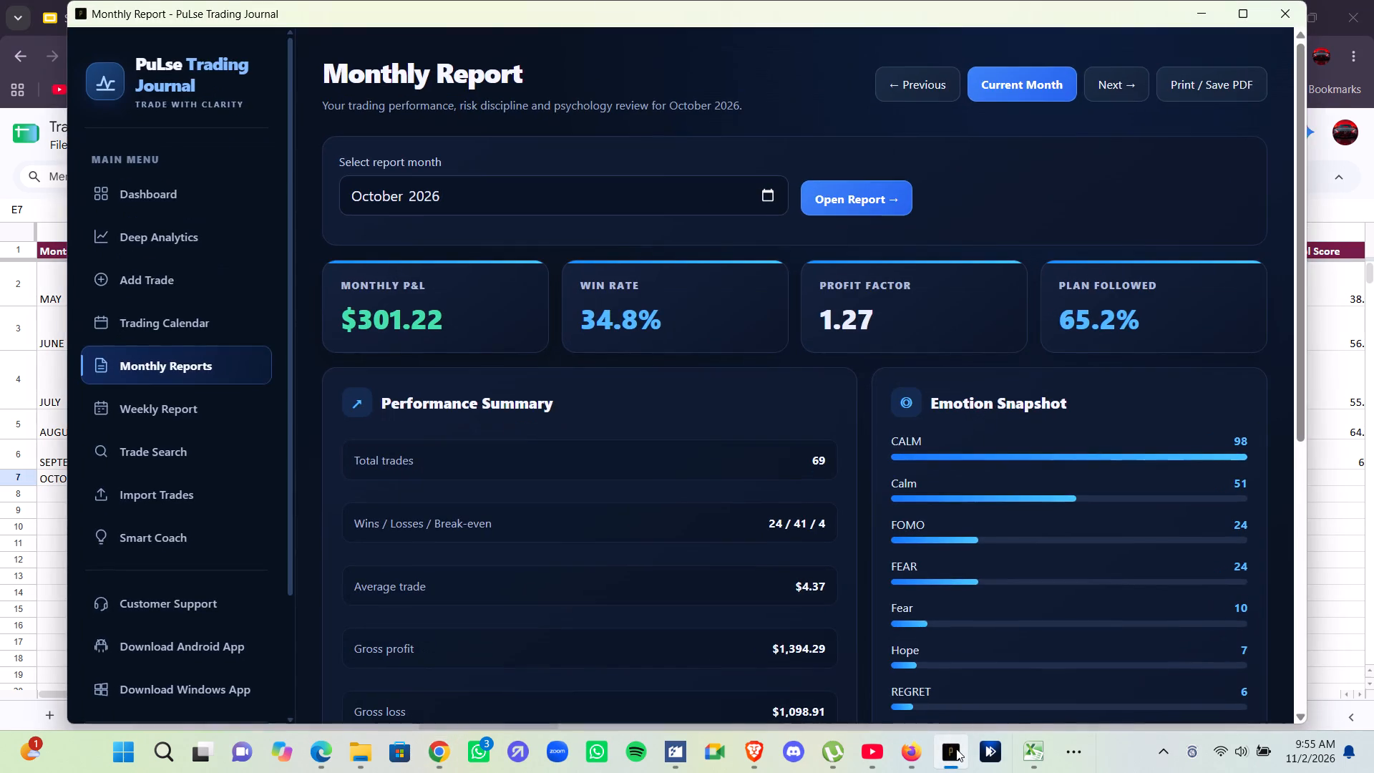
click(956, 749)
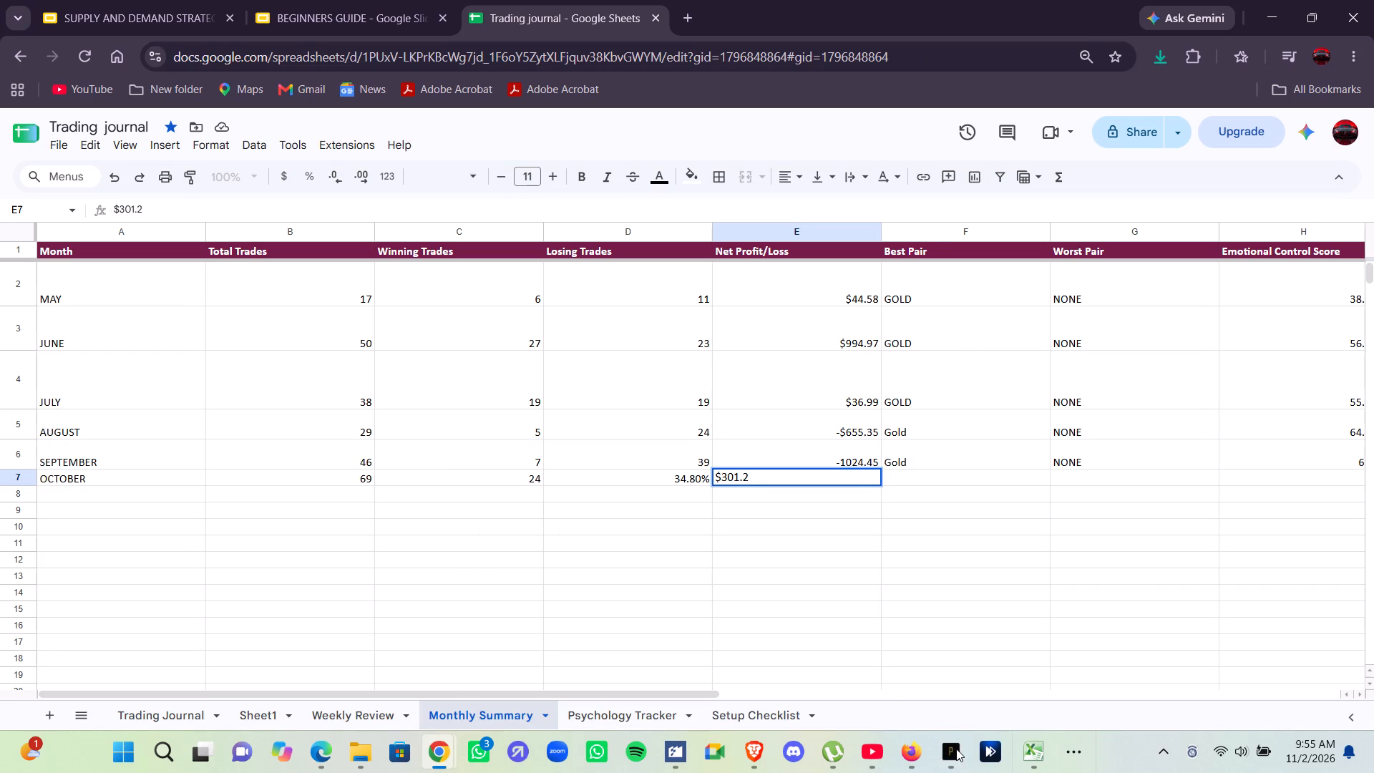
key(2)
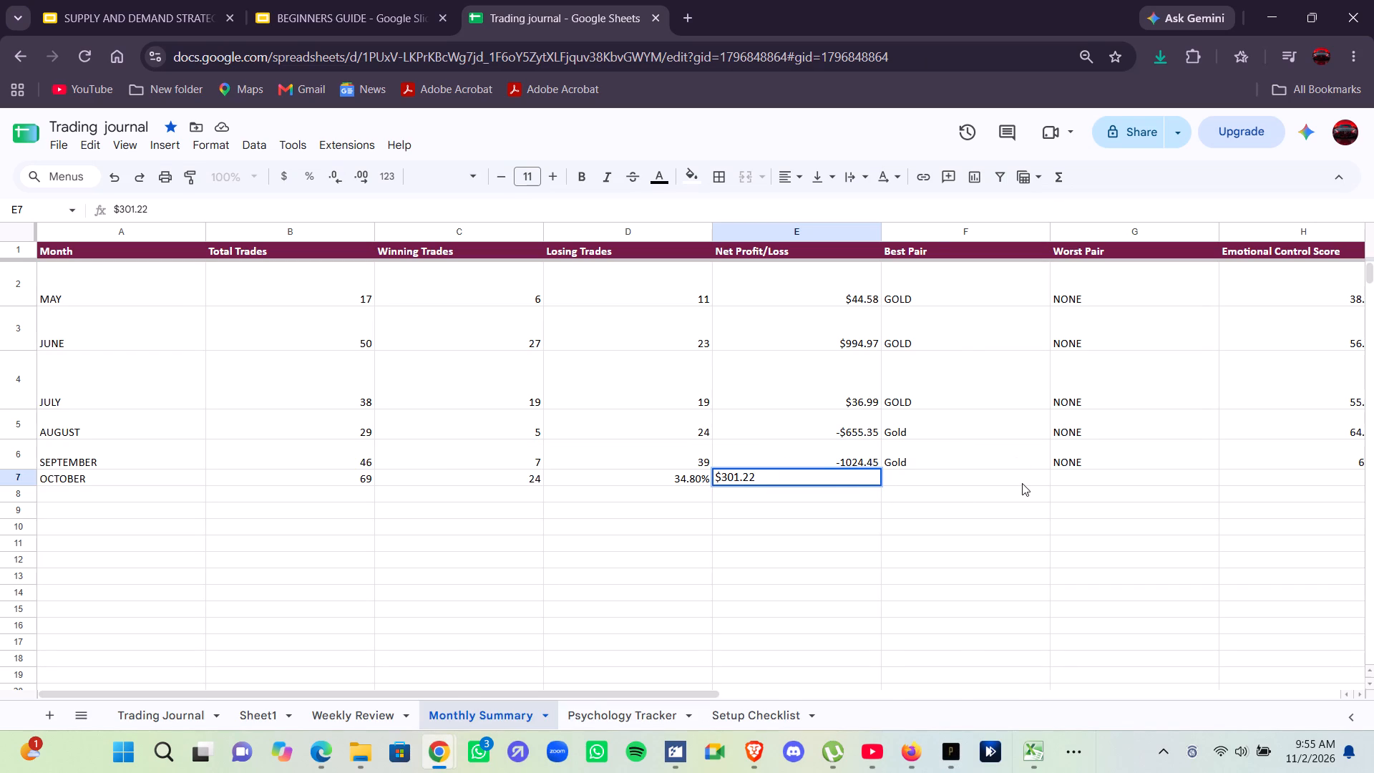
Enter Gold as October's Best Pair and NONE as its Worst Pair in the Monthly Summary.
double_click(1022, 478)
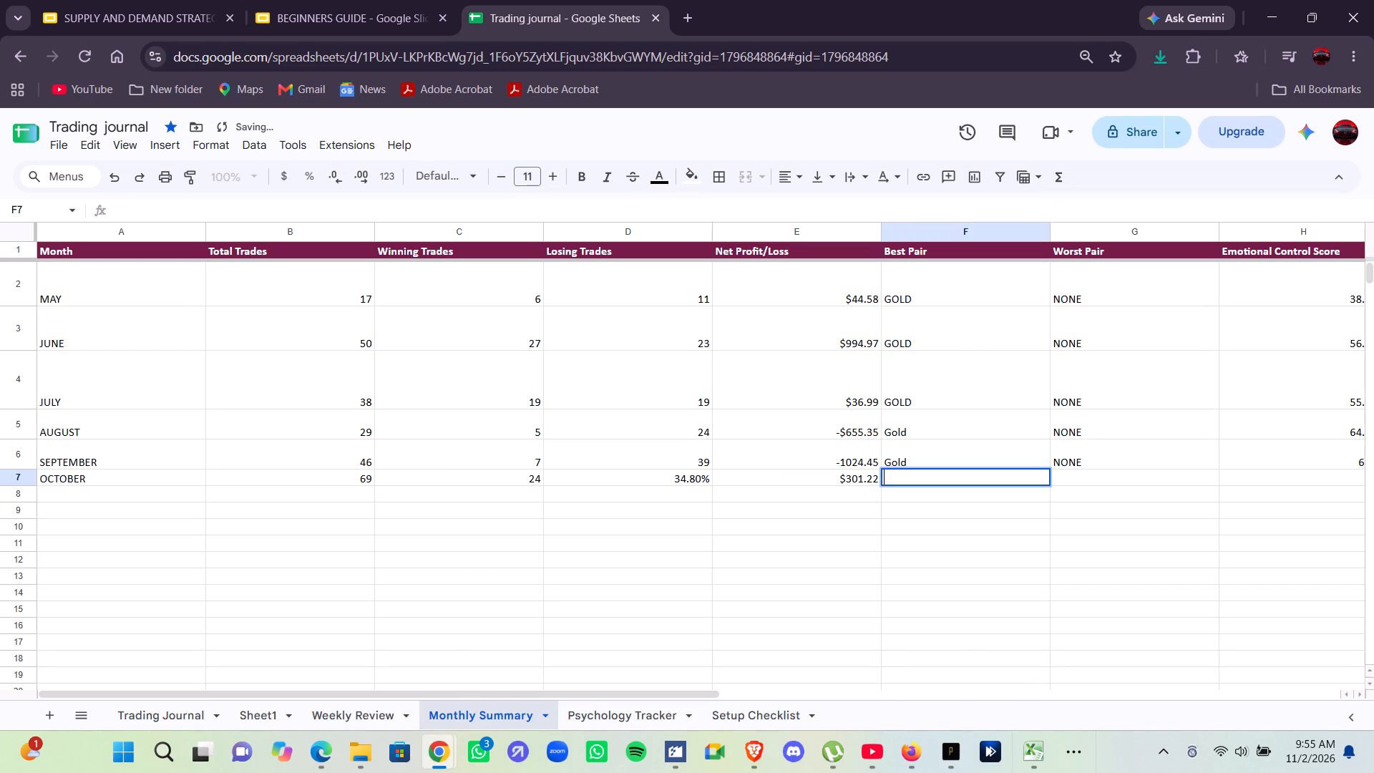
key(g)
double_click(1129, 483)
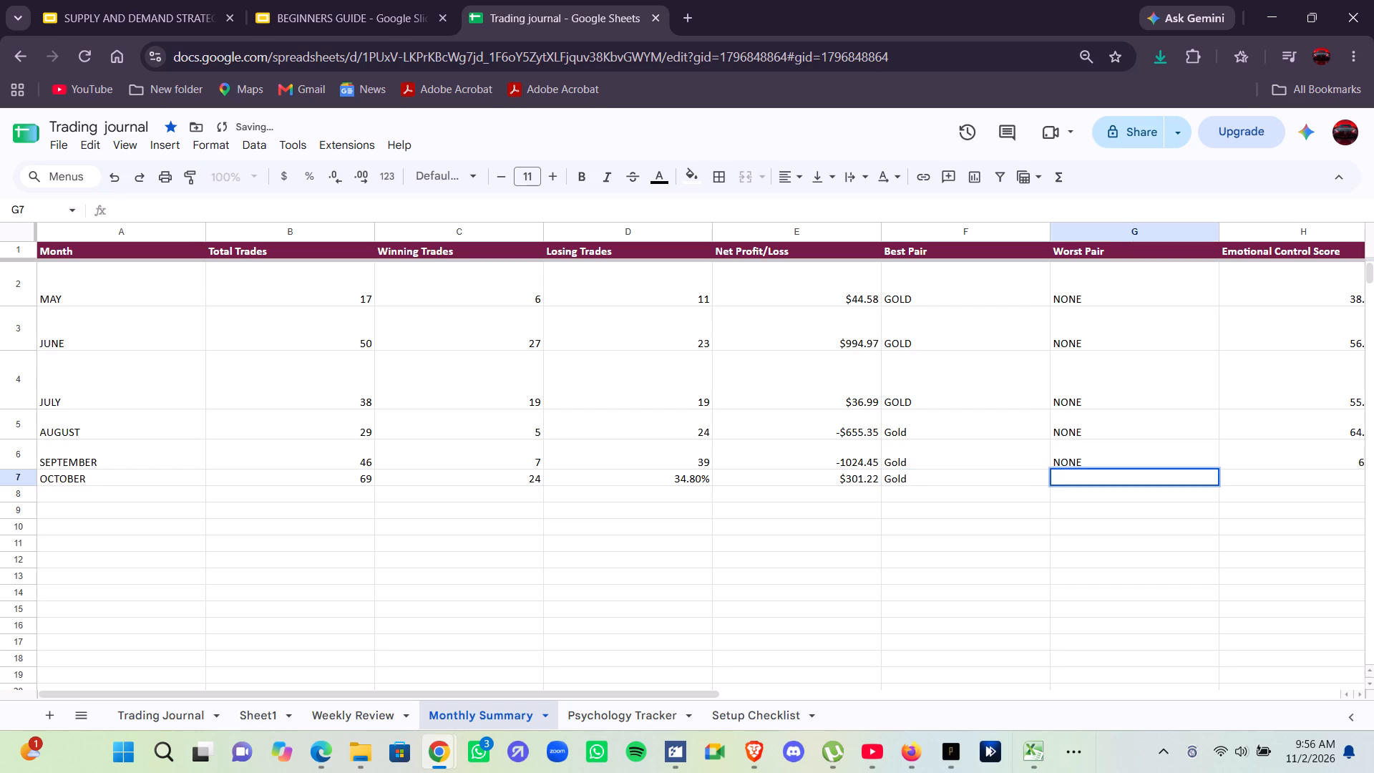
text(NONE)
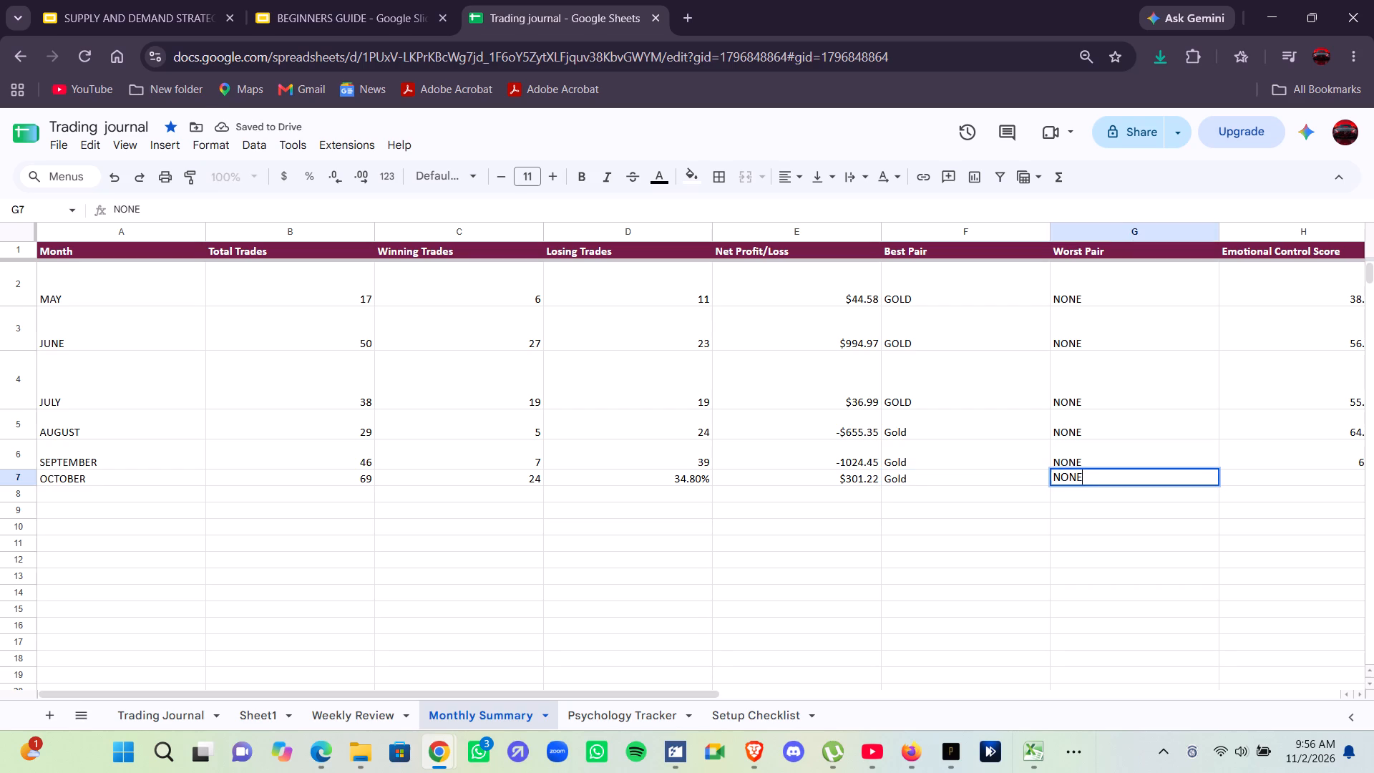
click(1140, 545)
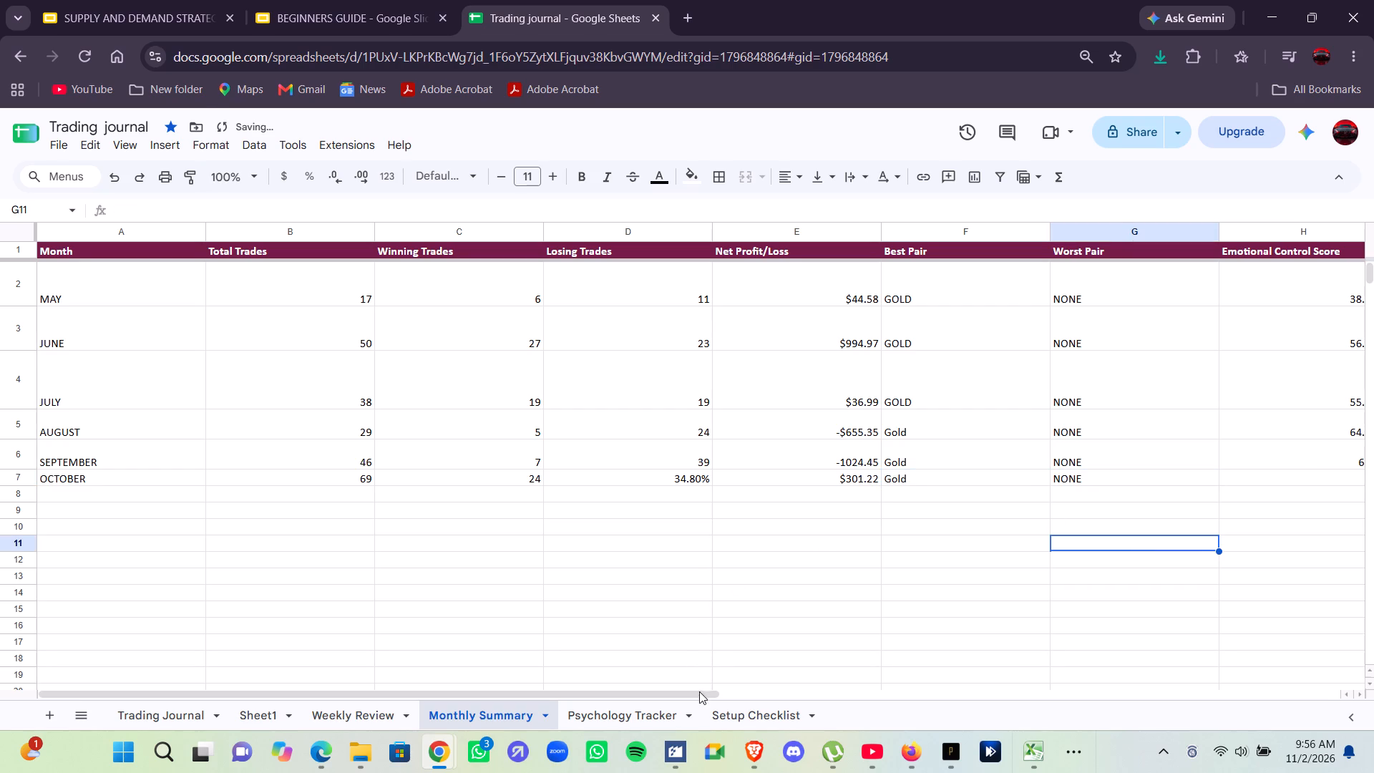
Examine the Monthly Summary's Emotional Control Score and Main Lesson columns, and locate the October 2026 entries in the Psychology Tracker sheet.
drag(703, 694, 946, 687)
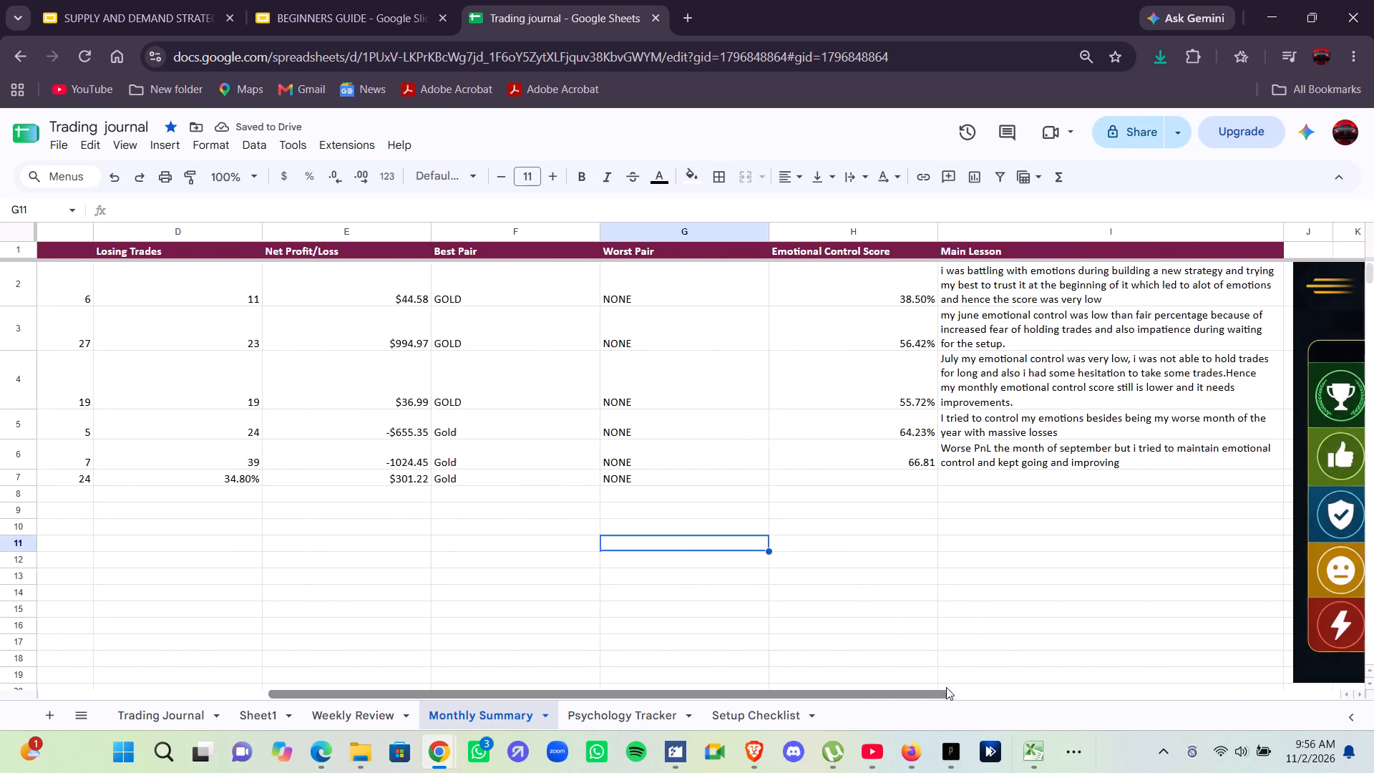
drag(946, 687, 1053, 686)
click(669, 475)
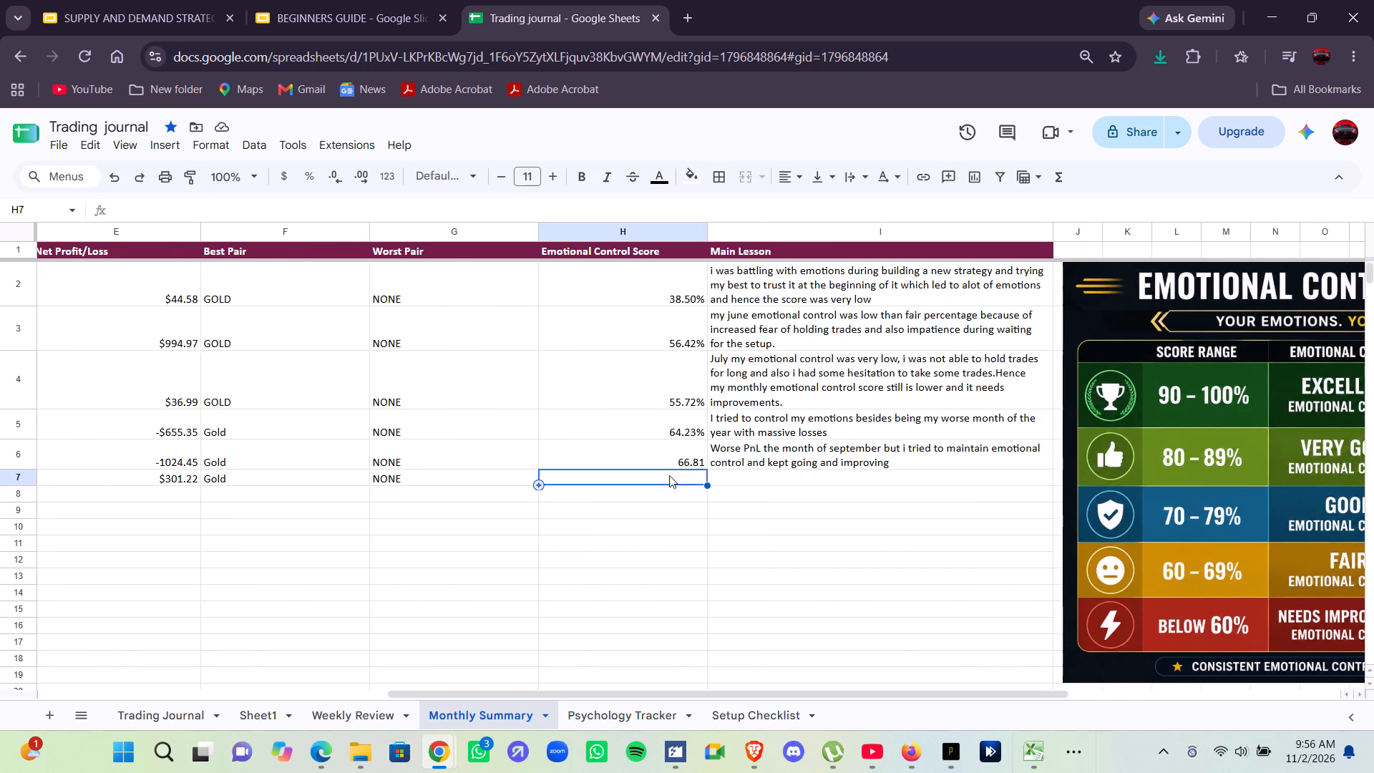
click(618, 716)
scroll(545, 495, down, 3)
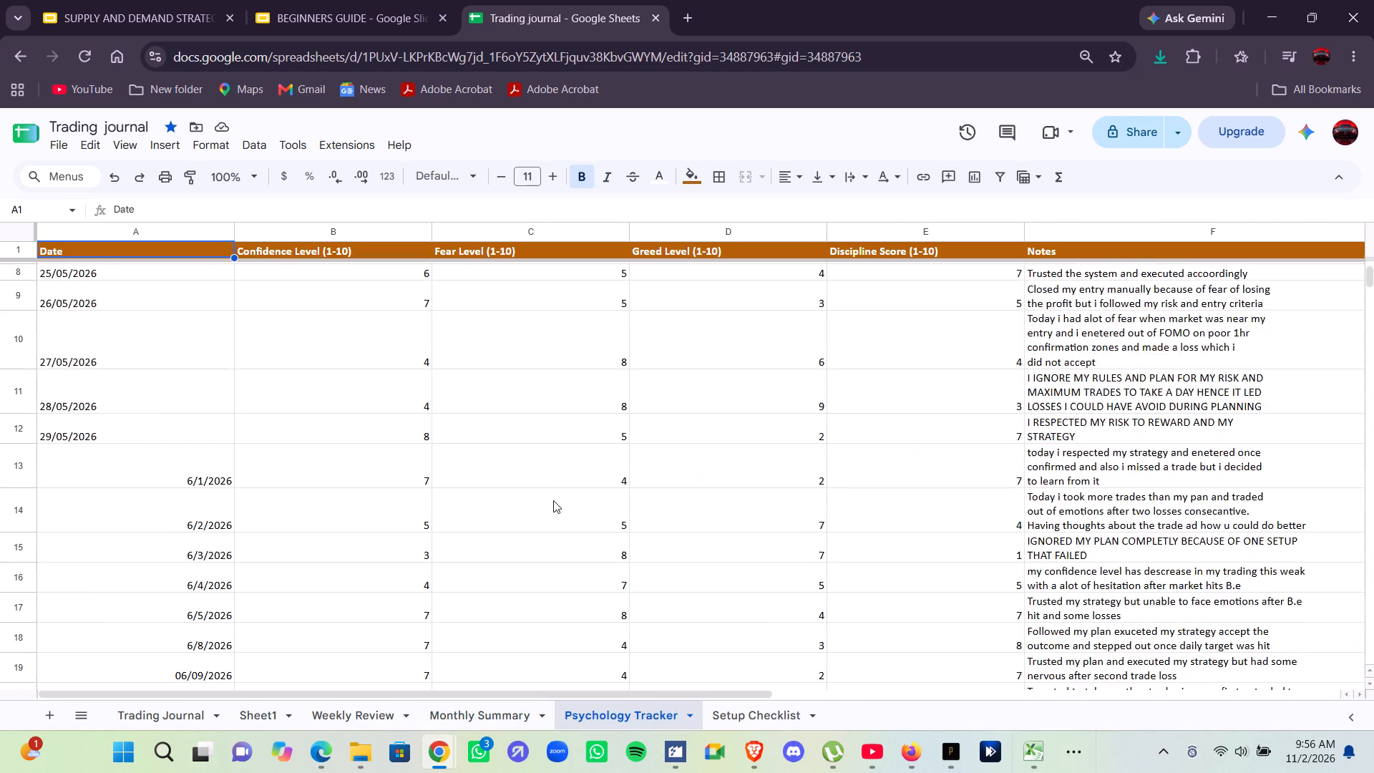
scroll(553, 500, down, 19)
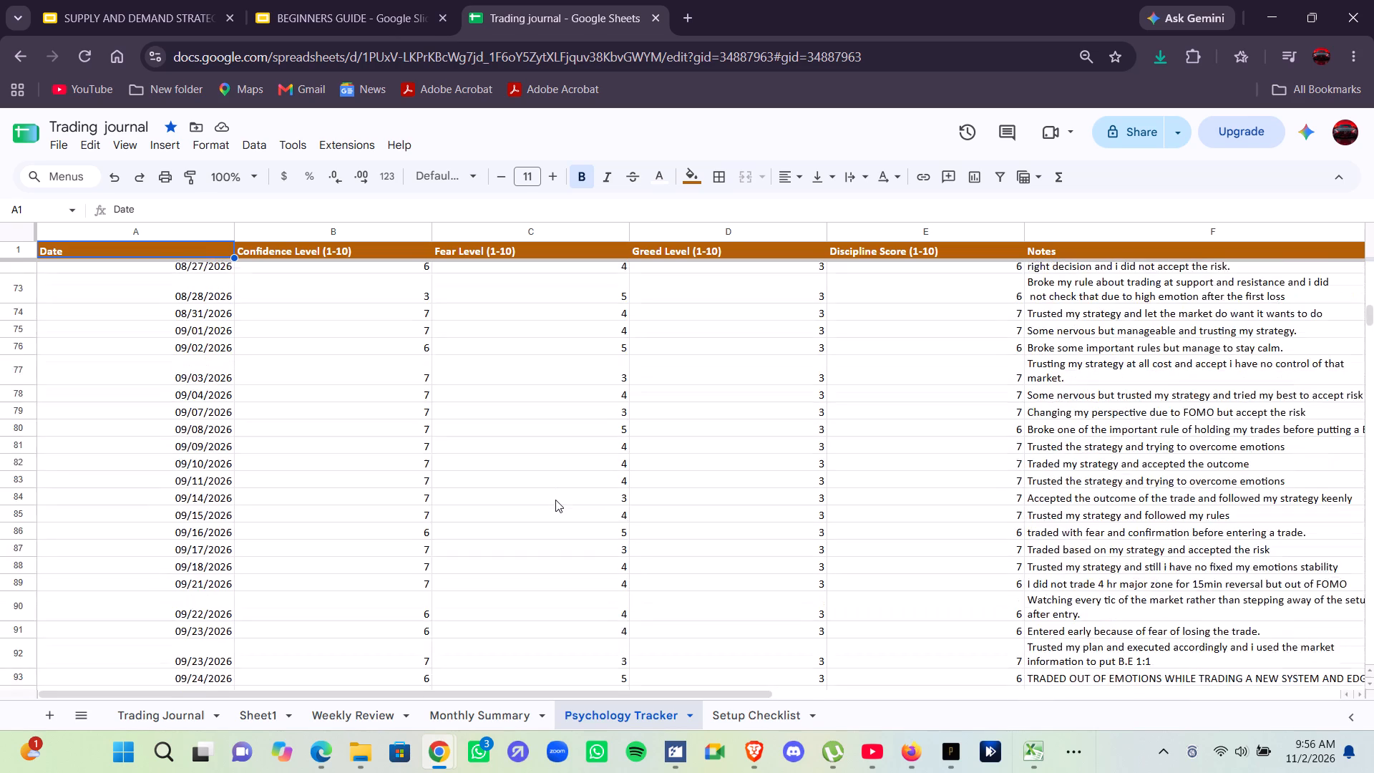
scroll(555, 500, down, 7)
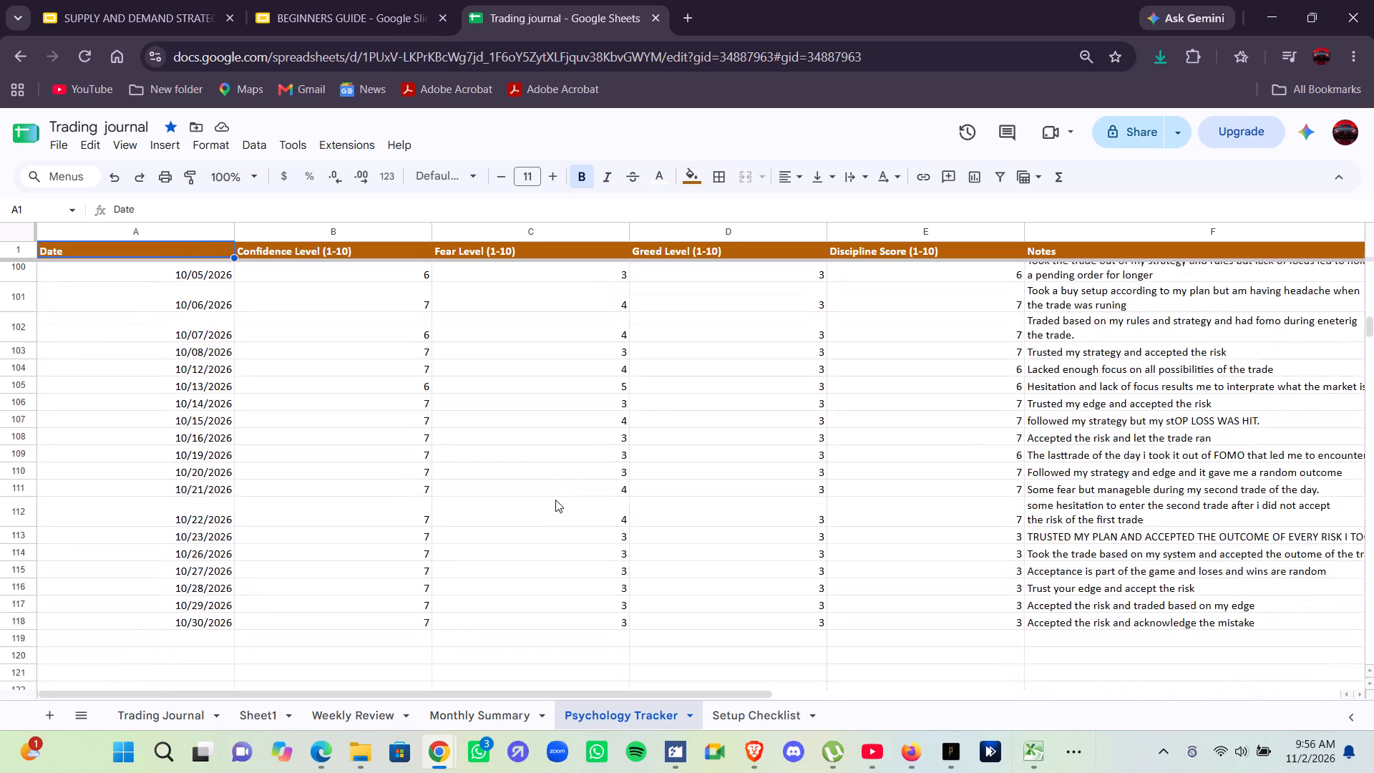
scroll(555, 500, up, 1)
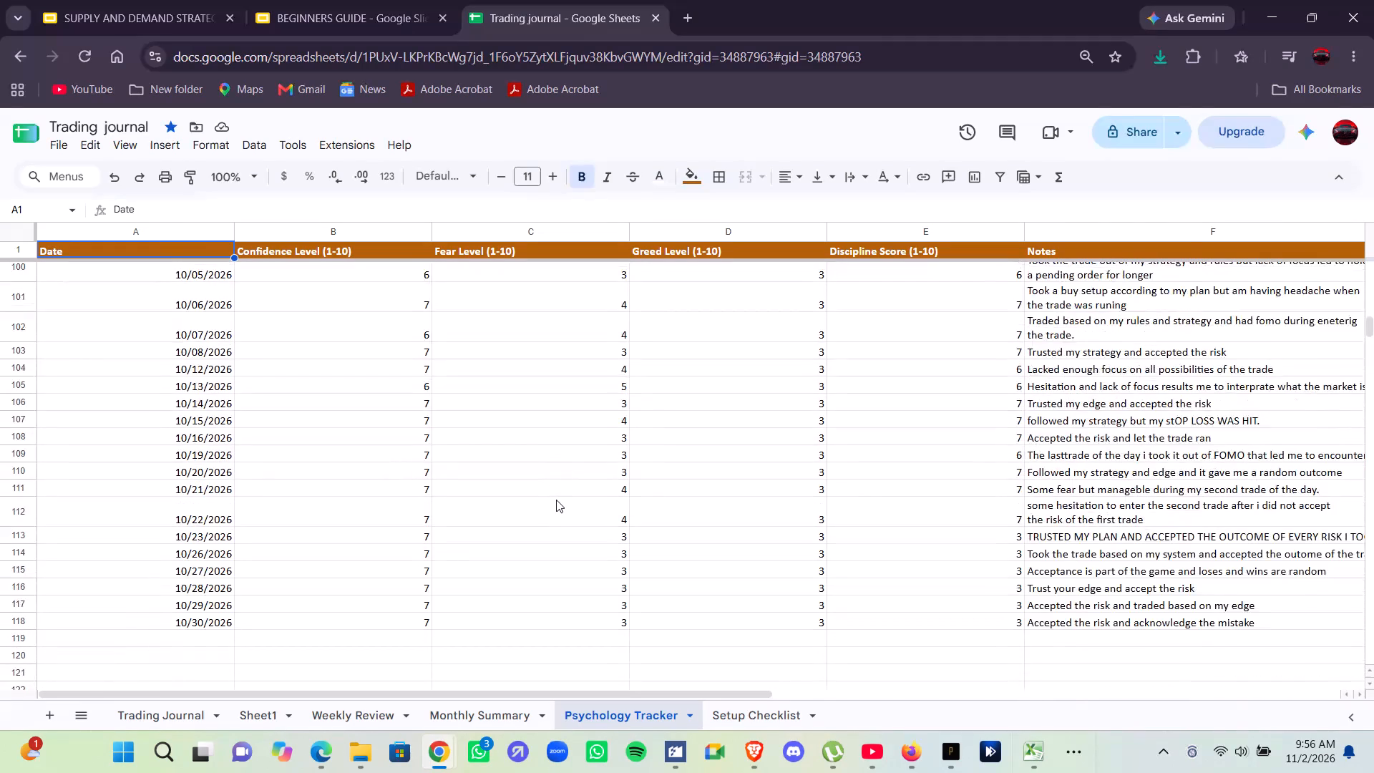
scroll(556, 500, up, 1)
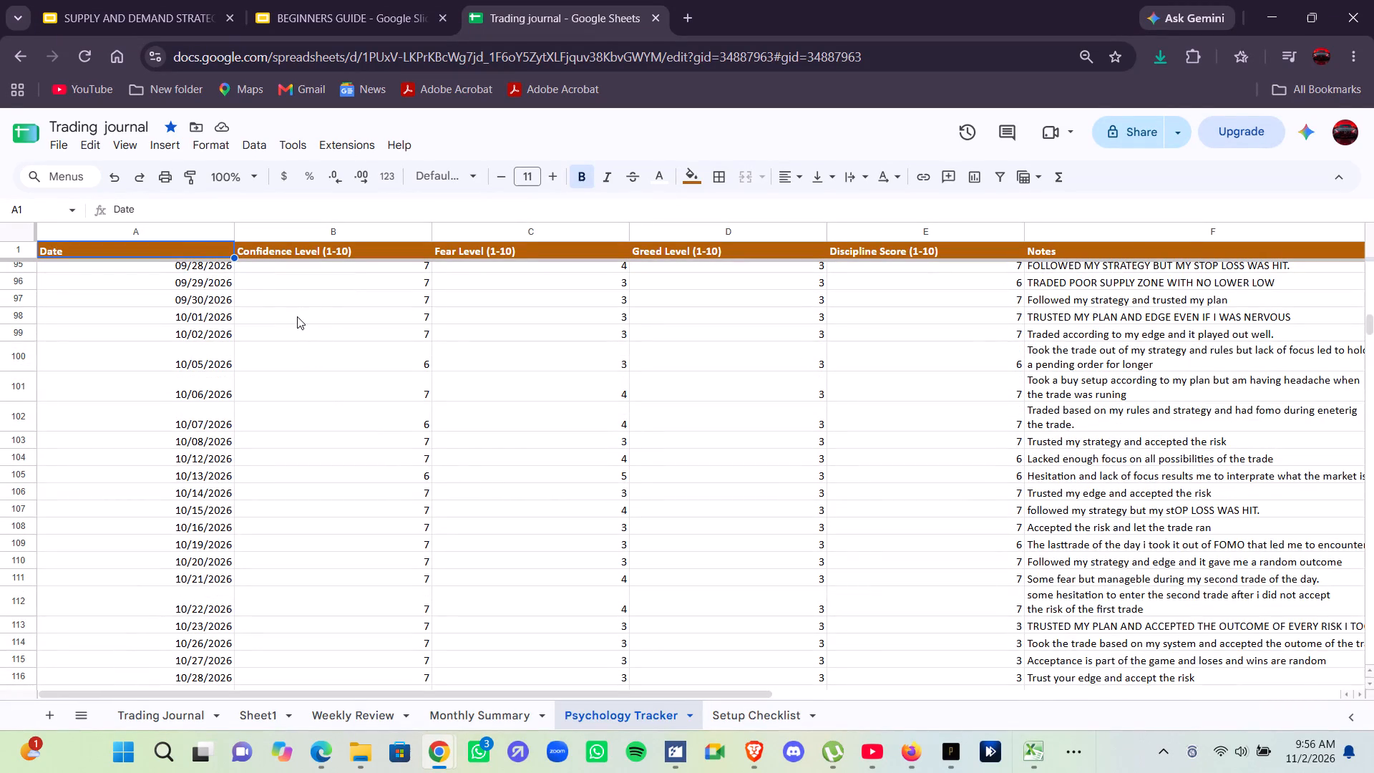
Select October's Confidence Level scores in the Psychology Tracker, from 10/01/2026 through 10/30/2026, to read their sum.
click(297, 316)
drag(380, 313, 393, 414)
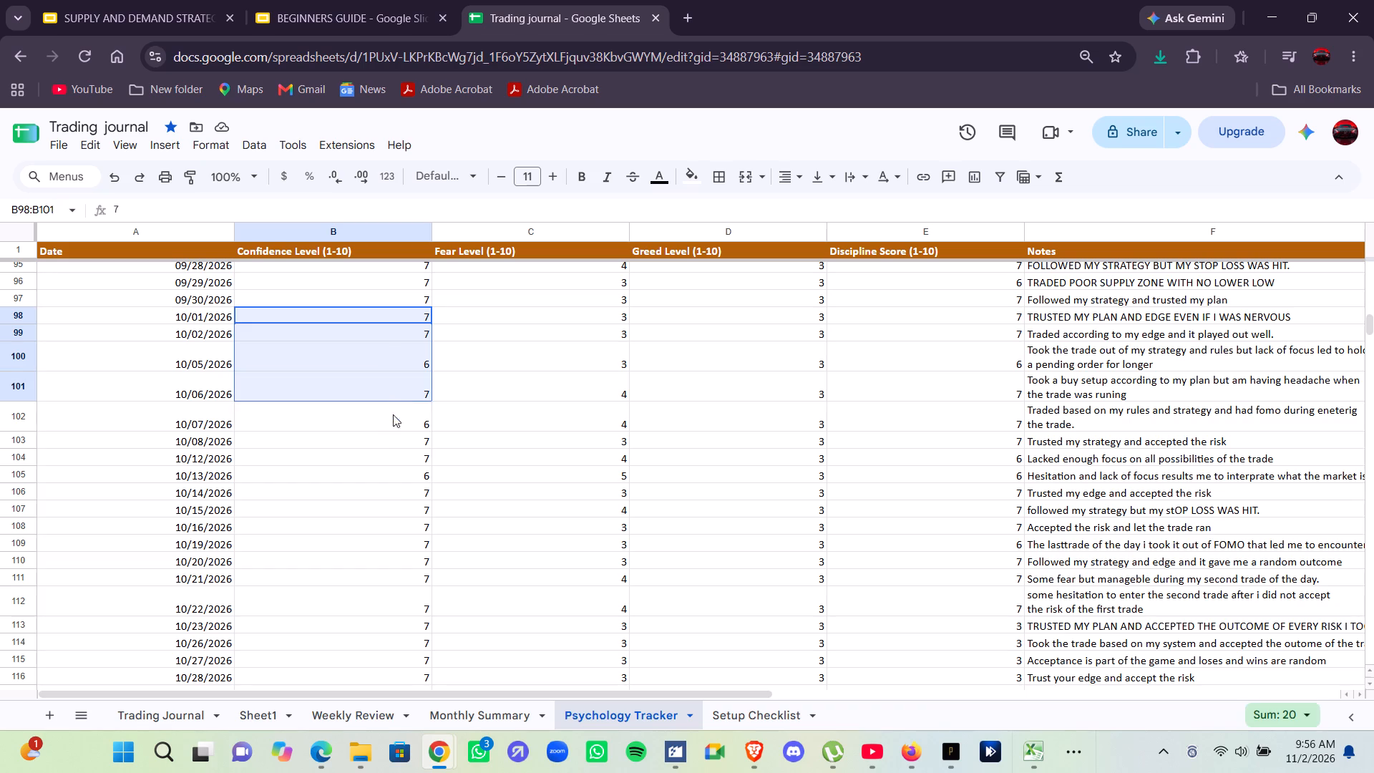
drag(393, 414, 399, 585)
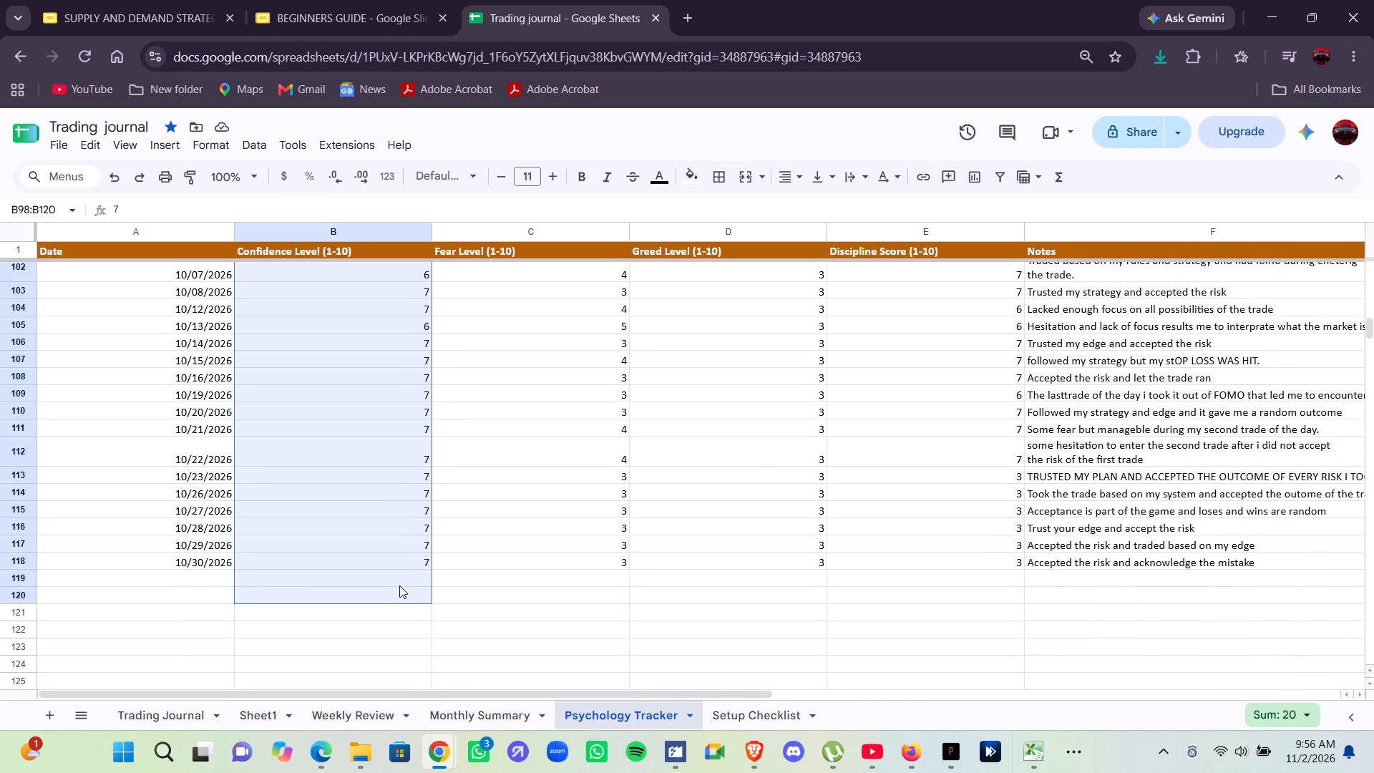
drag(399, 585, 403, 563)
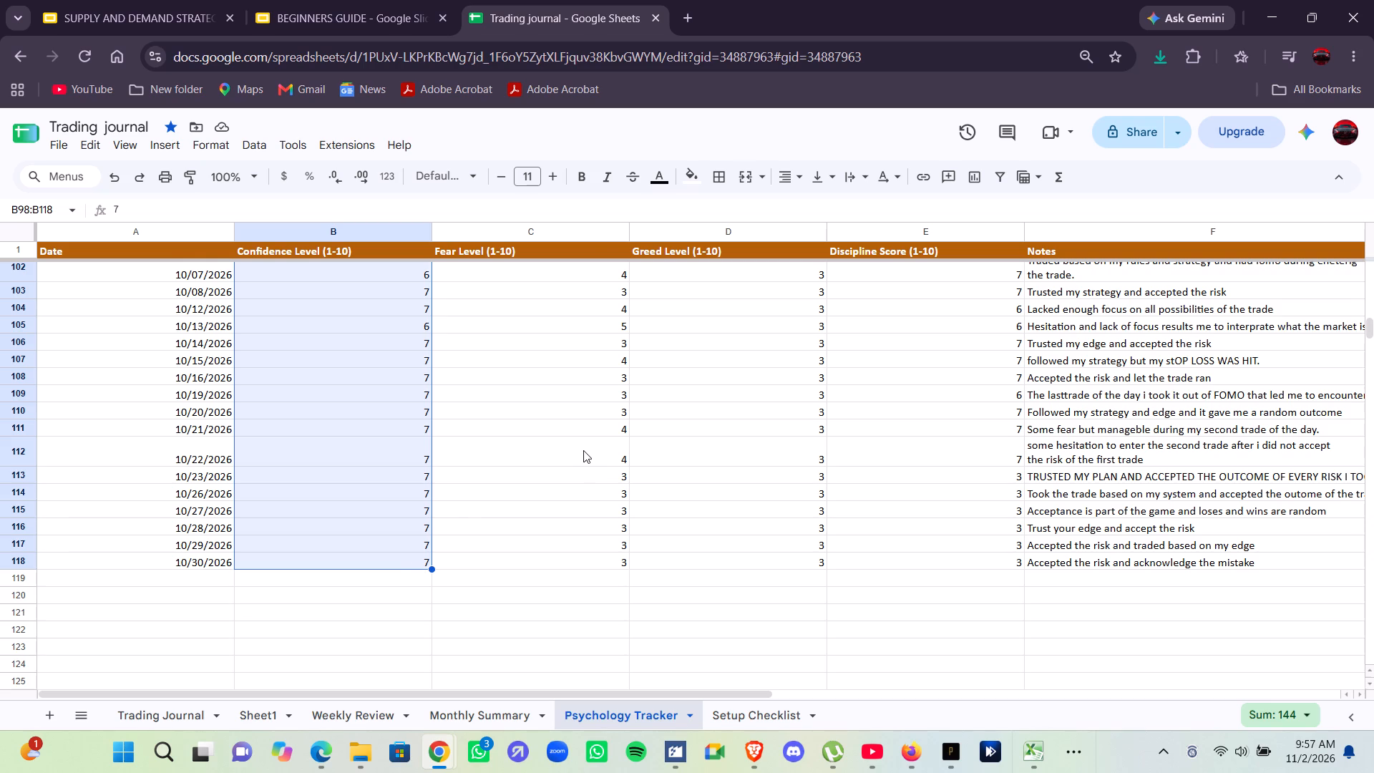
Select October's Fear Level scores in the Psychology Tracker, from 10/01/2026 through 10/30/2026, to read their sum.
scroll(583, 450, up, 3)
click(506, 437)
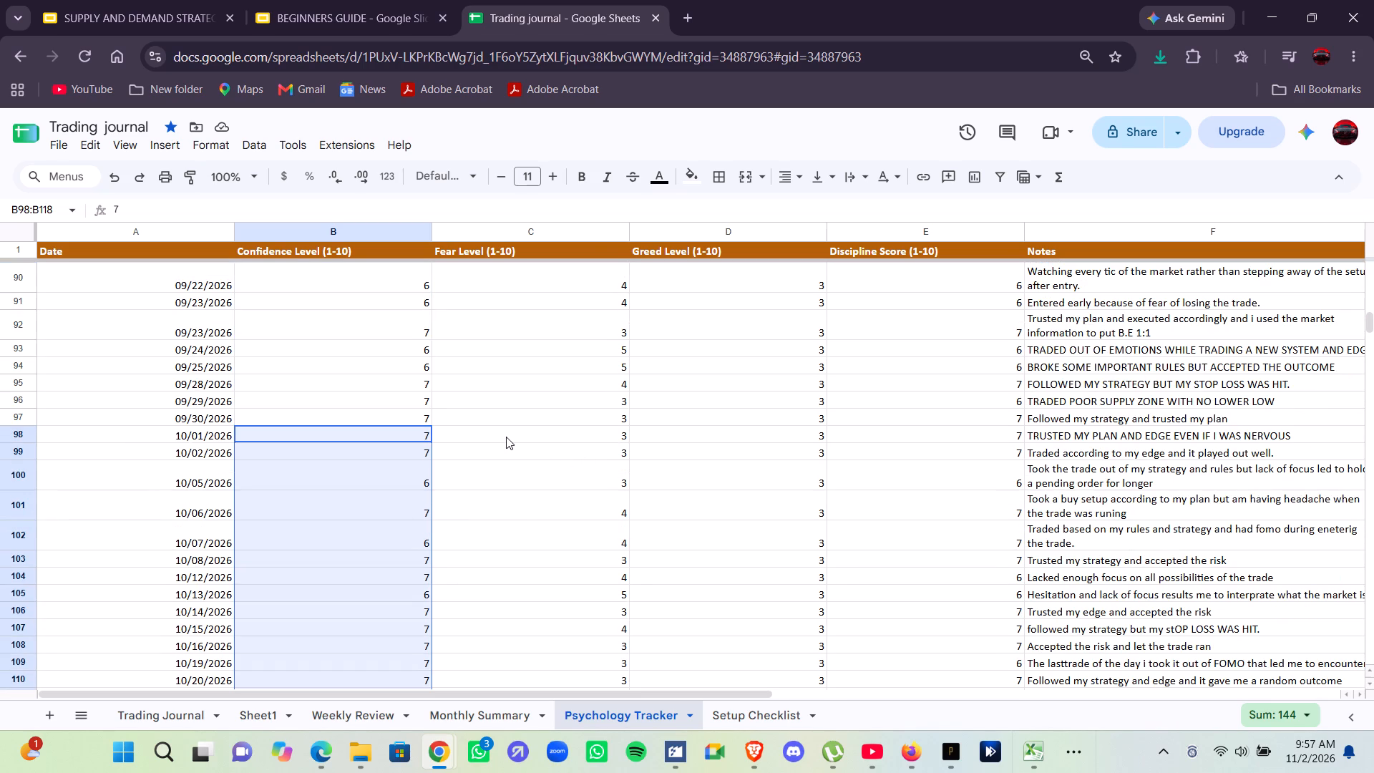
drag(544, 432, 555, 486)
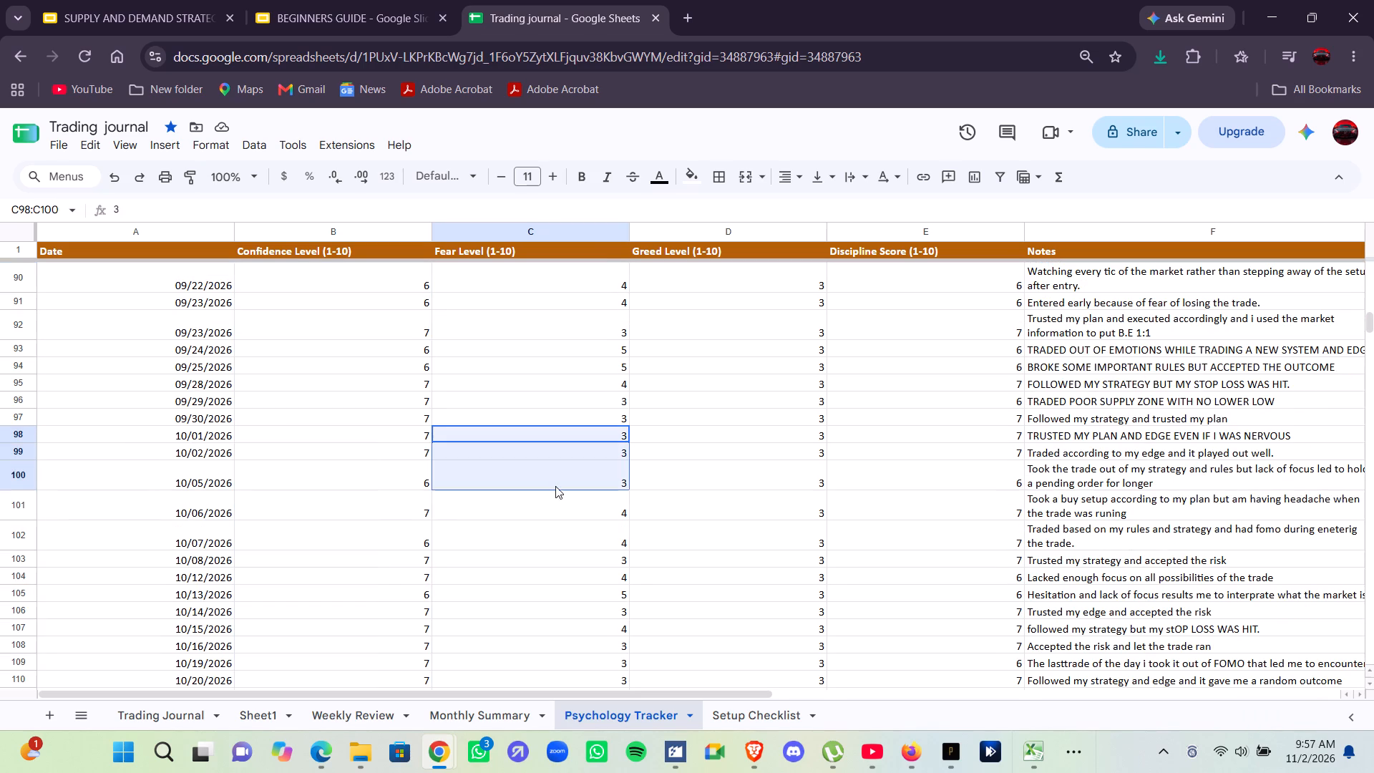
drag(555, 486, 600, 724)
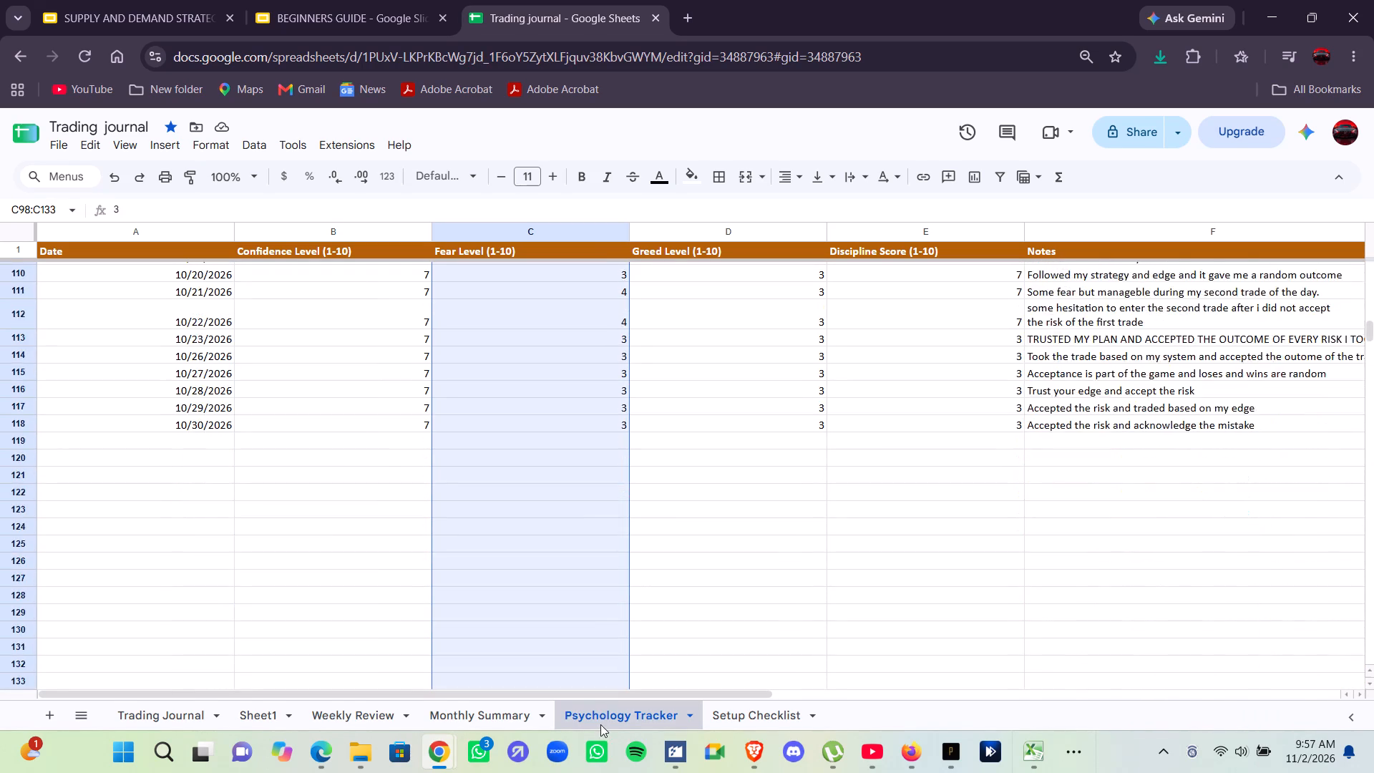
drag(600, 724, 598, 375)
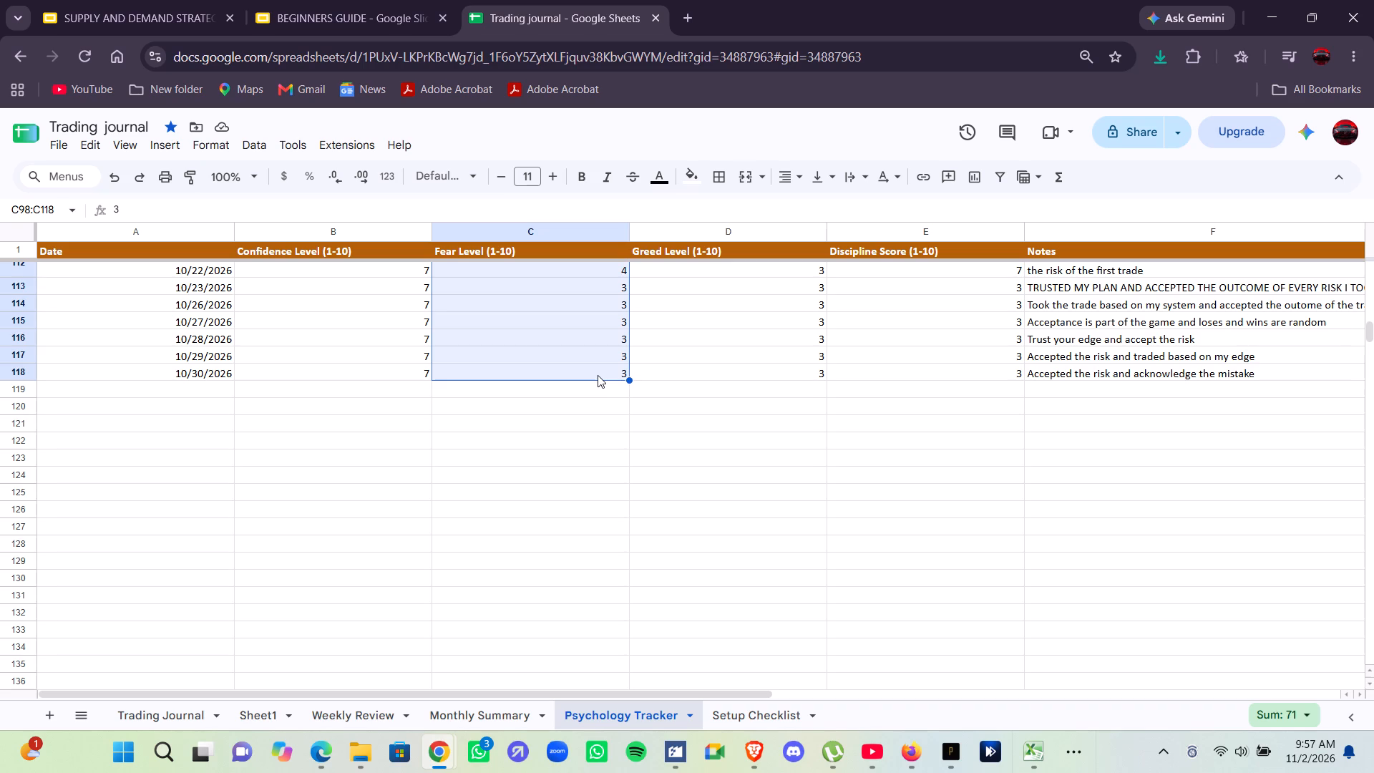
Select October's Greed Level scores, from 10/01/2026 through 10/30/2026, to read their sum.
scroll(768, 424, up, 4)
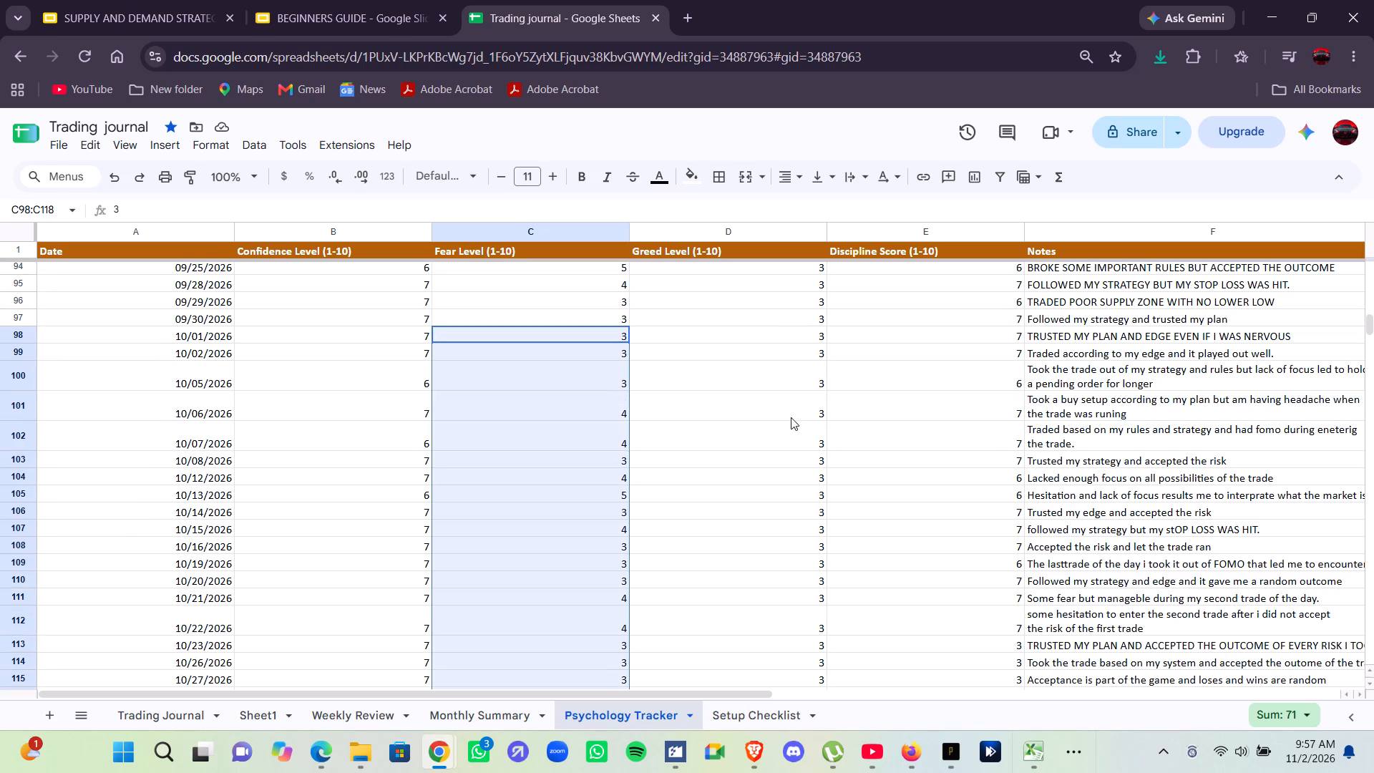
click(761, 334)
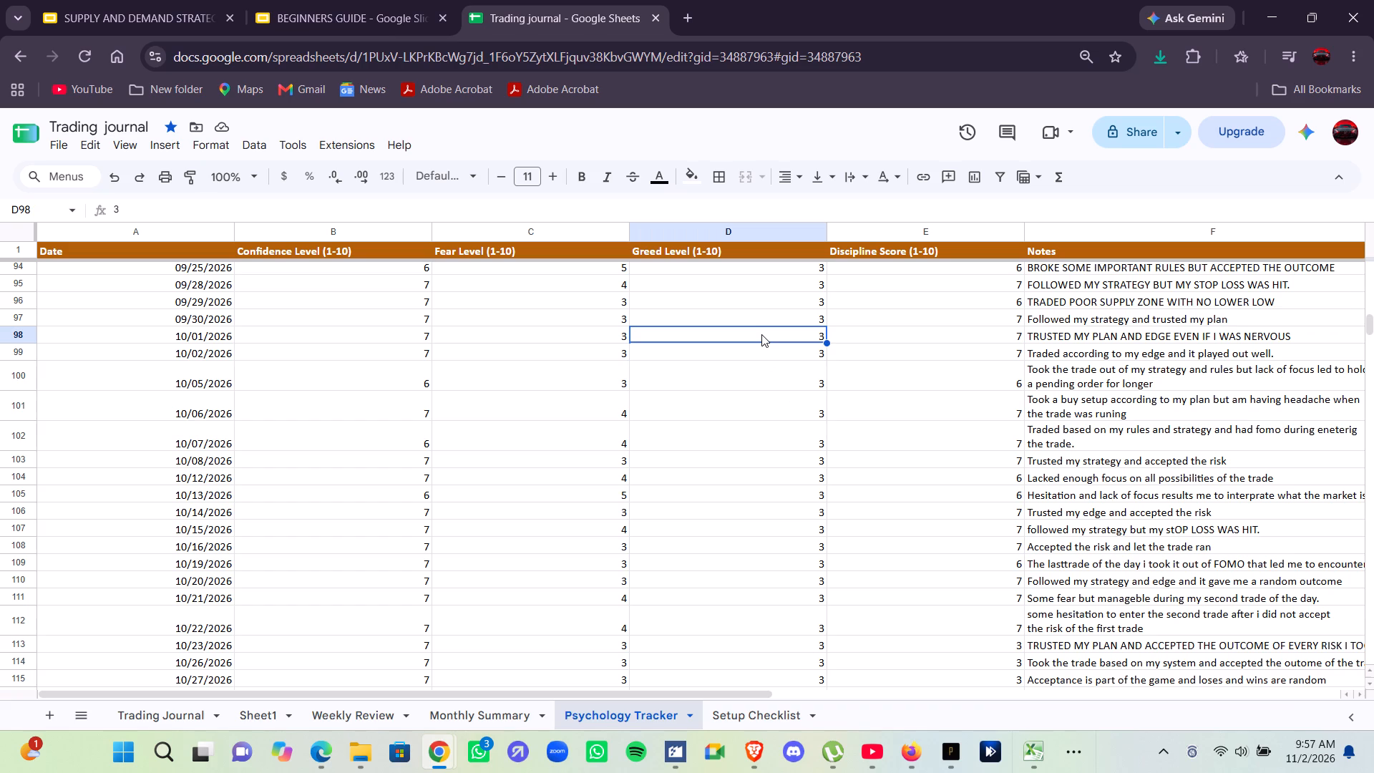
drag(761, 334, 800, 704)
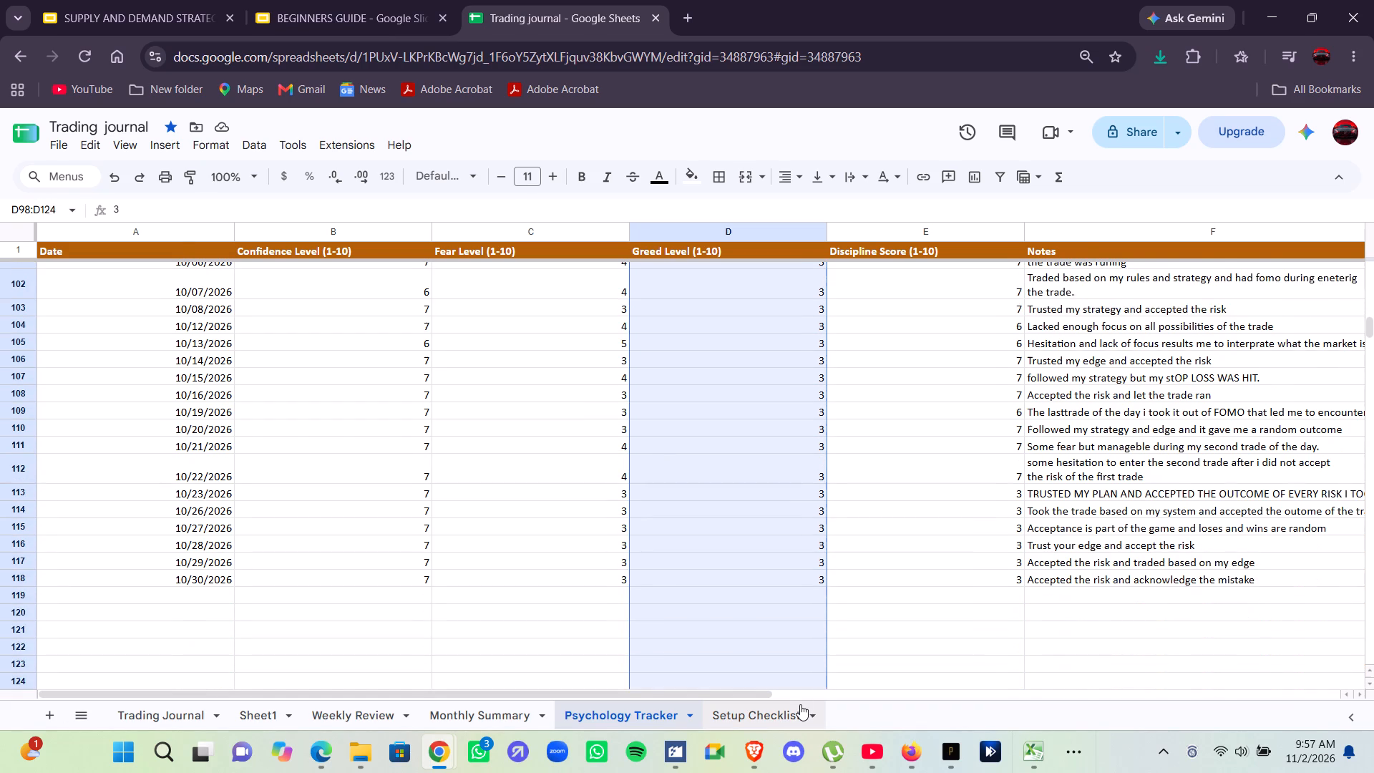
drag(800, 704, 806, 583)
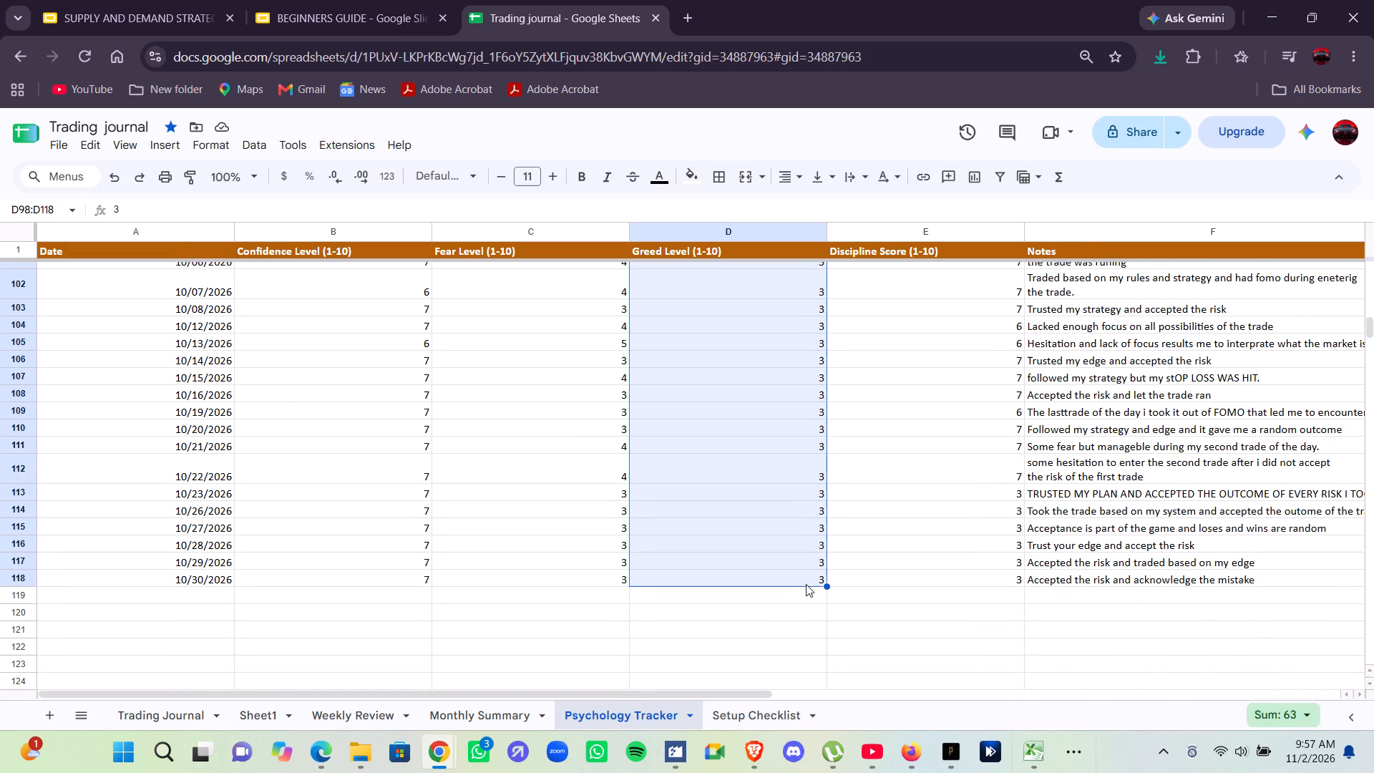
Select October's Discipline Scores, from 10/01/2026 through 10/30/2026, to read their sum.
scroll(872, 573, up, 3)
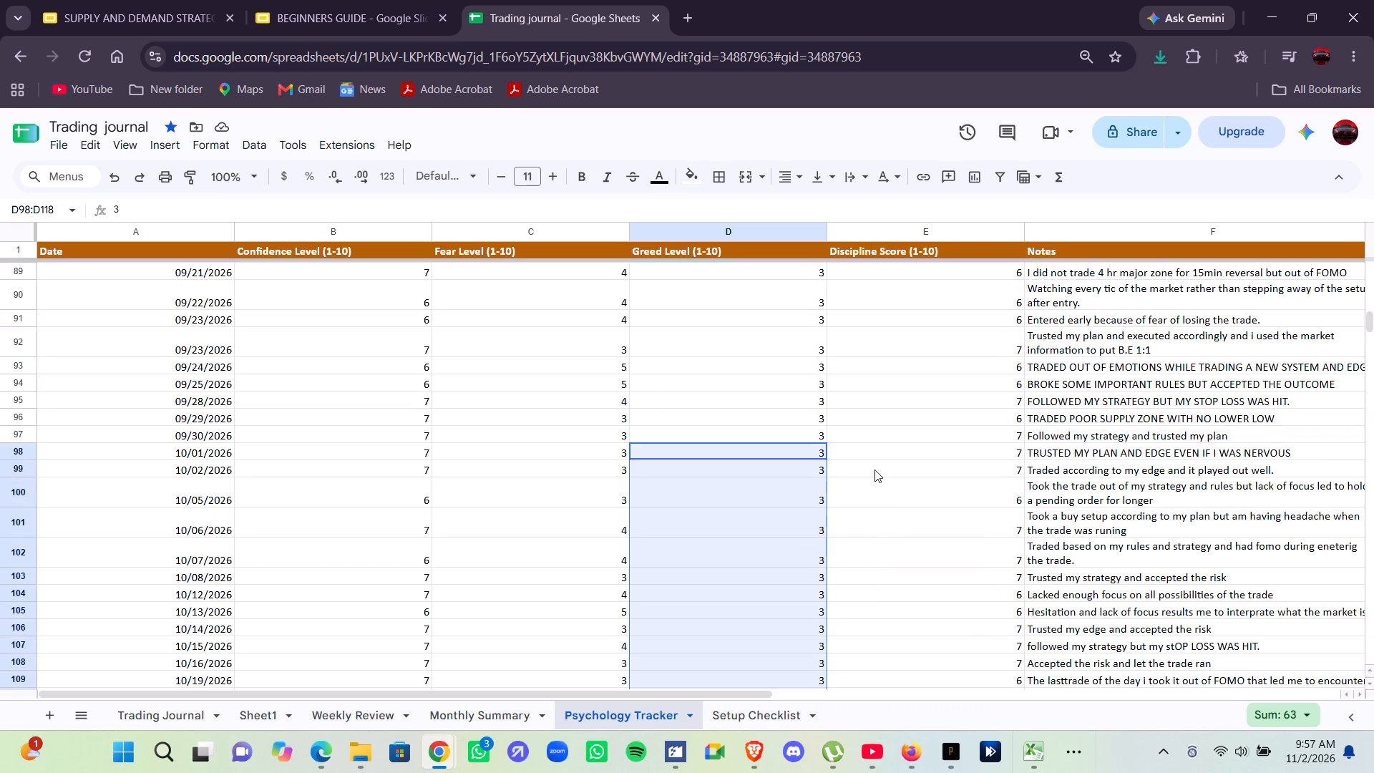
click(880, 454)
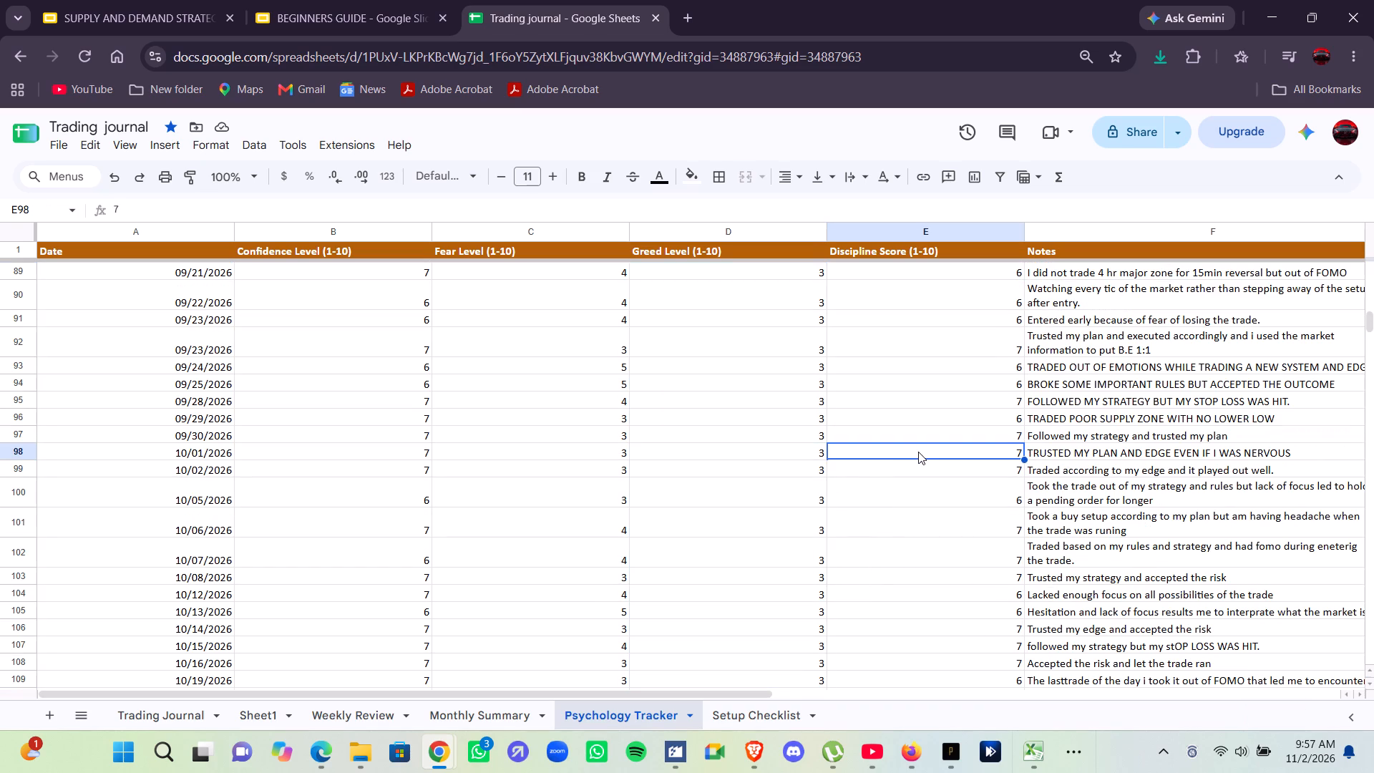
drag(918, 452, 935, 721)
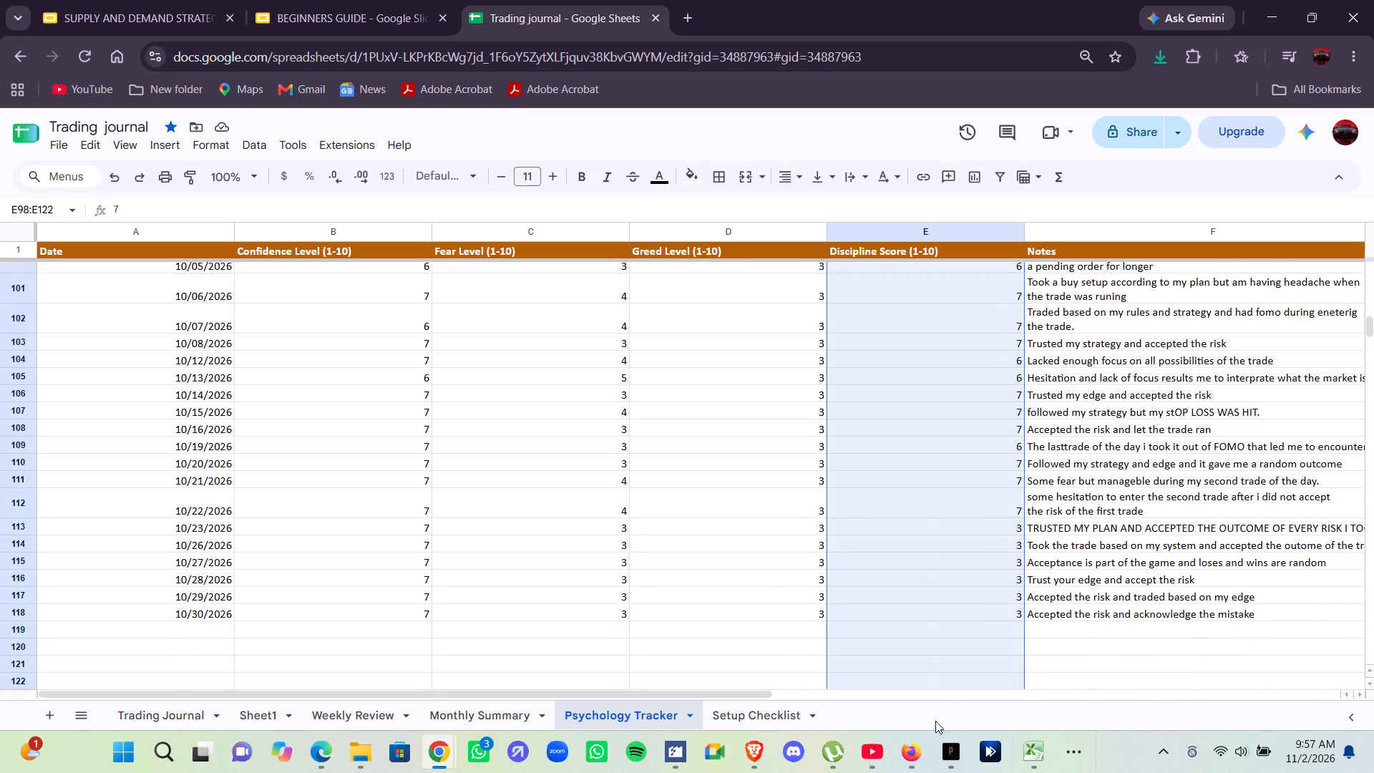
drag(935, 721, 937, 558)
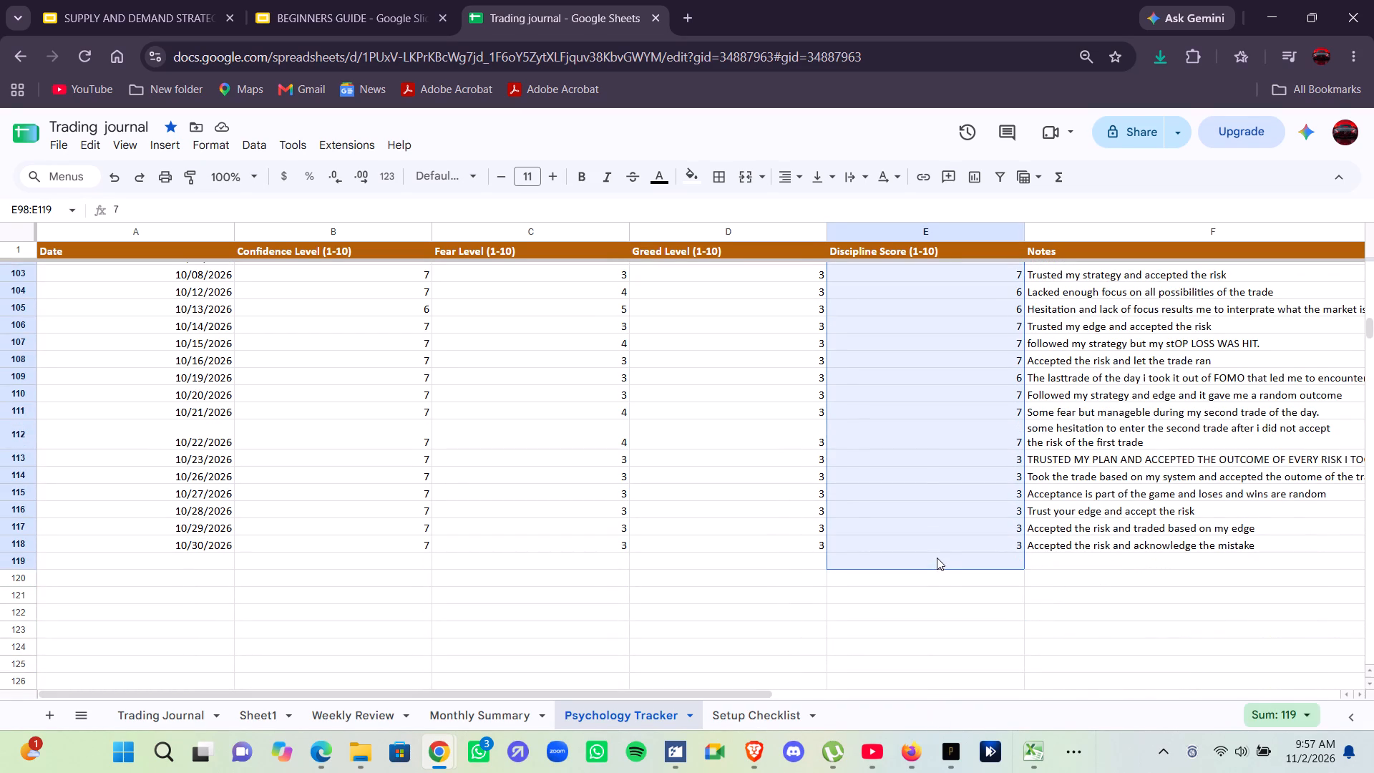
drag(937, 558, 936, 548)
click(966, 587)
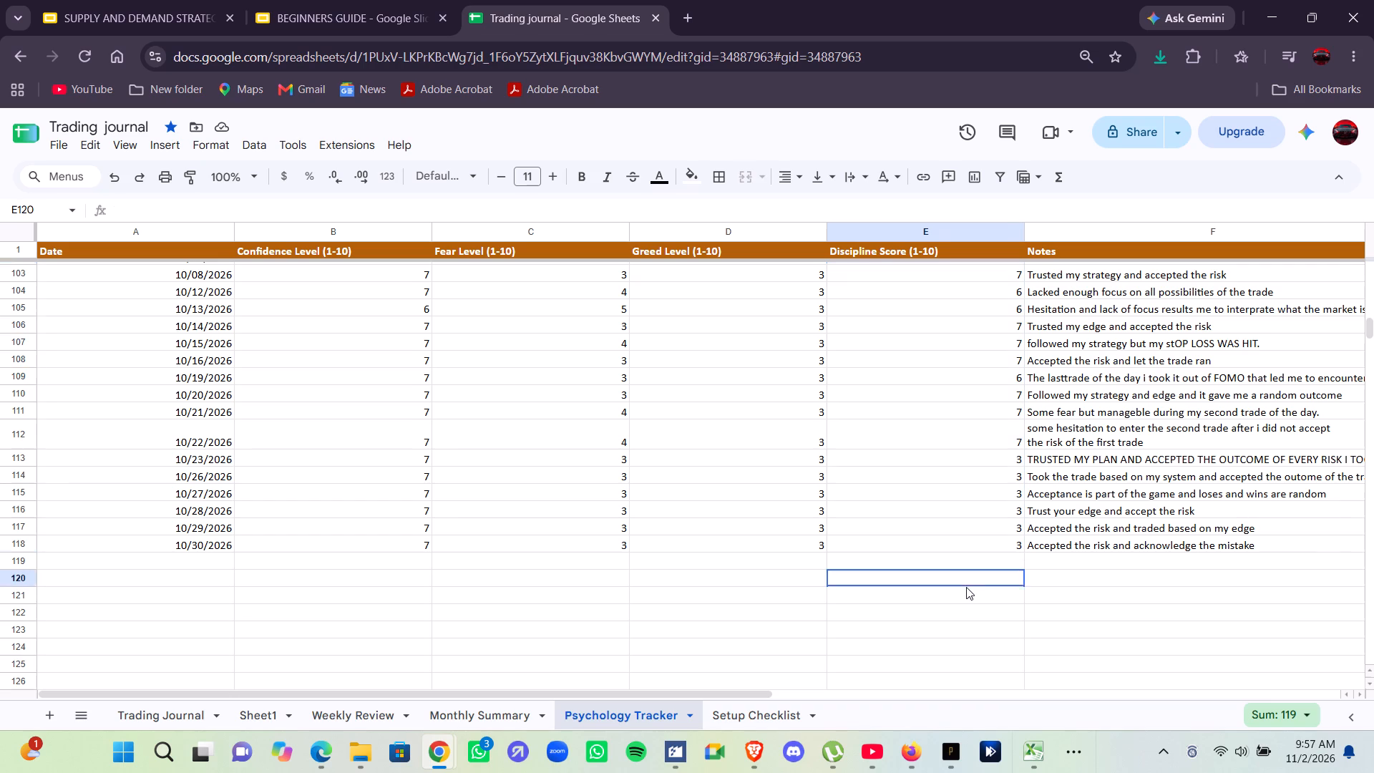
Set the Discipline Score to 7 for each of the six entries dated 10/23/2026 through 10/30/2026.
click(994, 455)
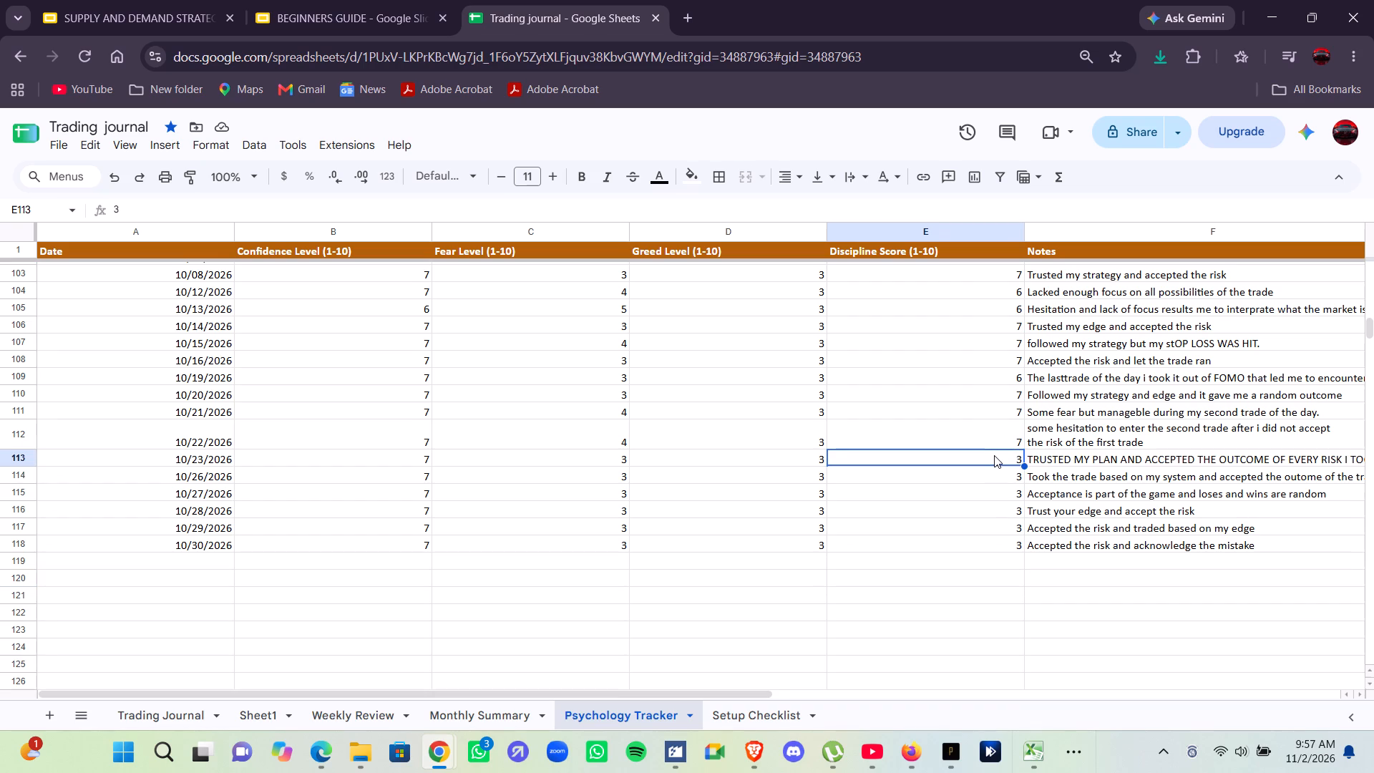
key(BackSpace)
key(7)
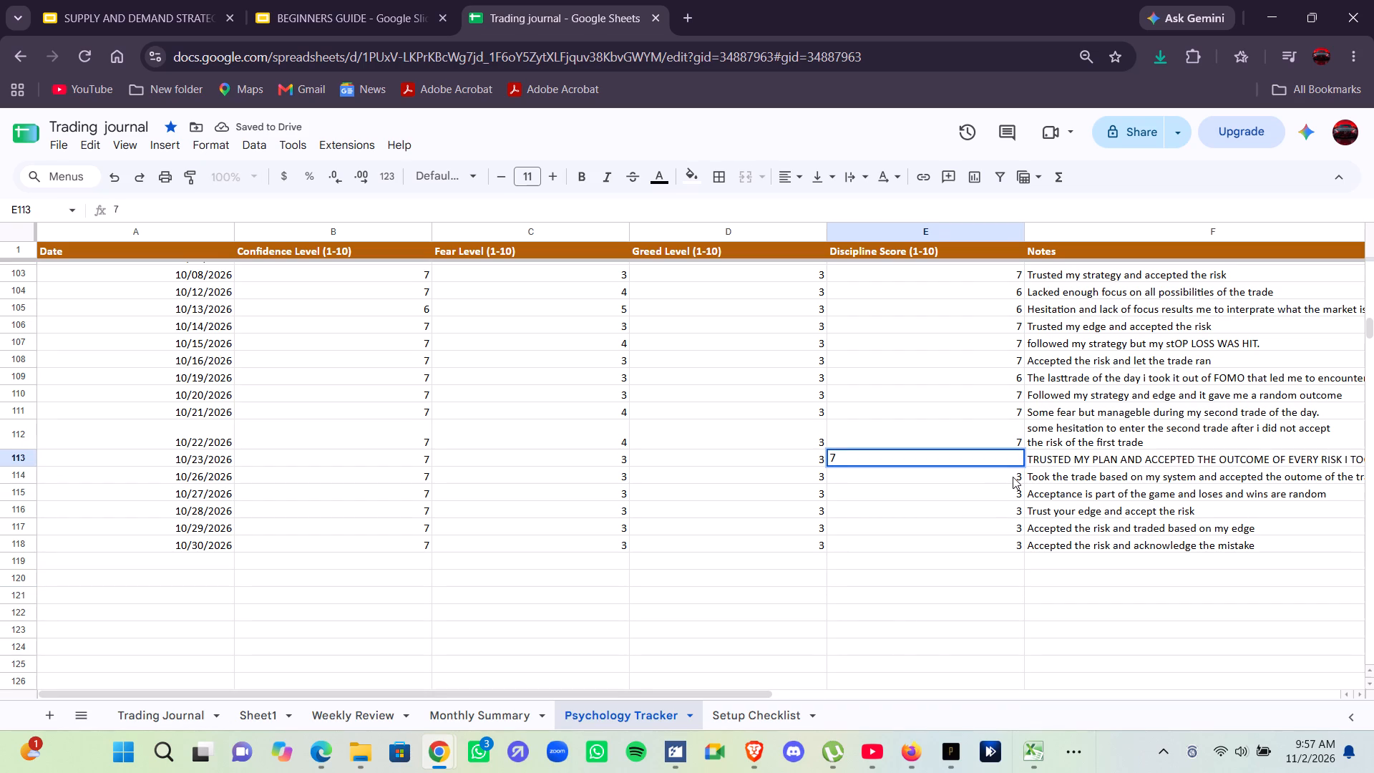
click(1013, 477)
key(BackSpace)
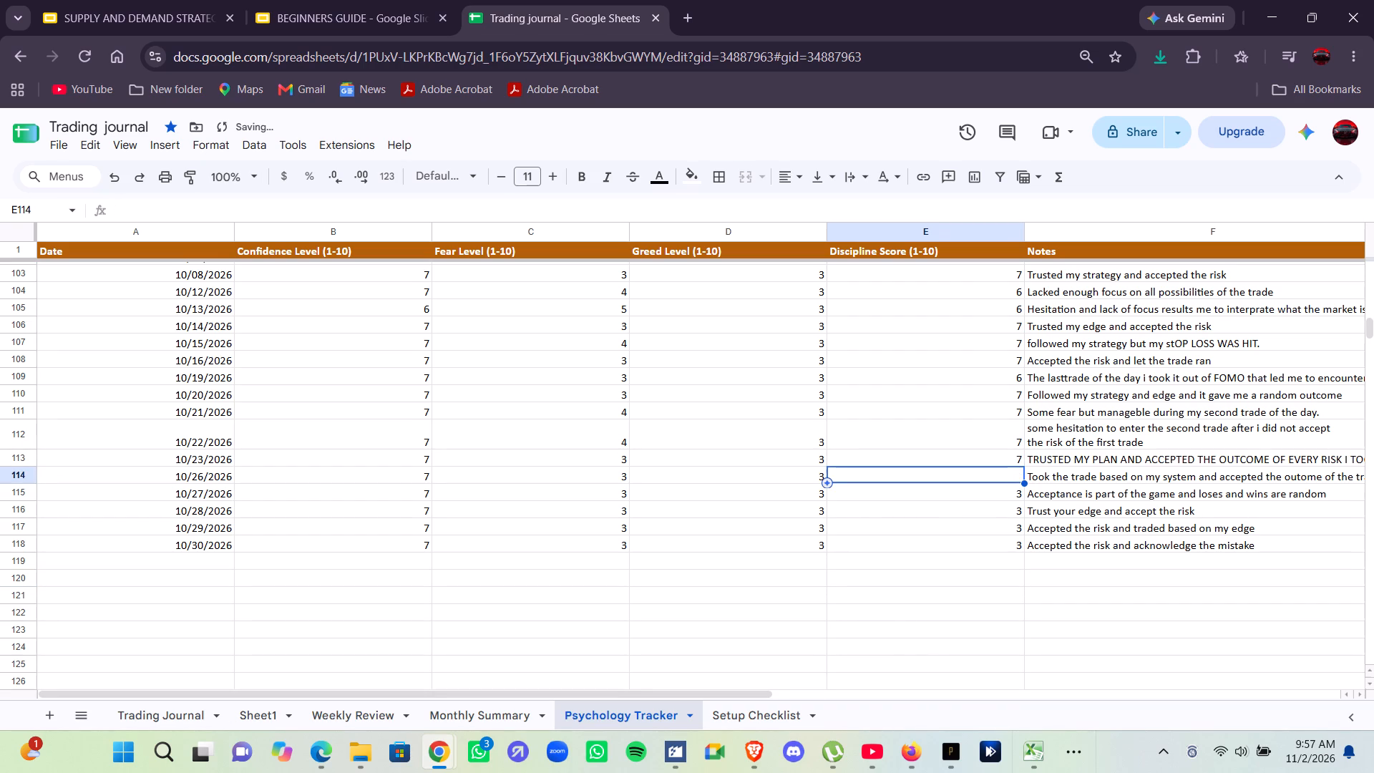
key(7)
click(1008, 495)
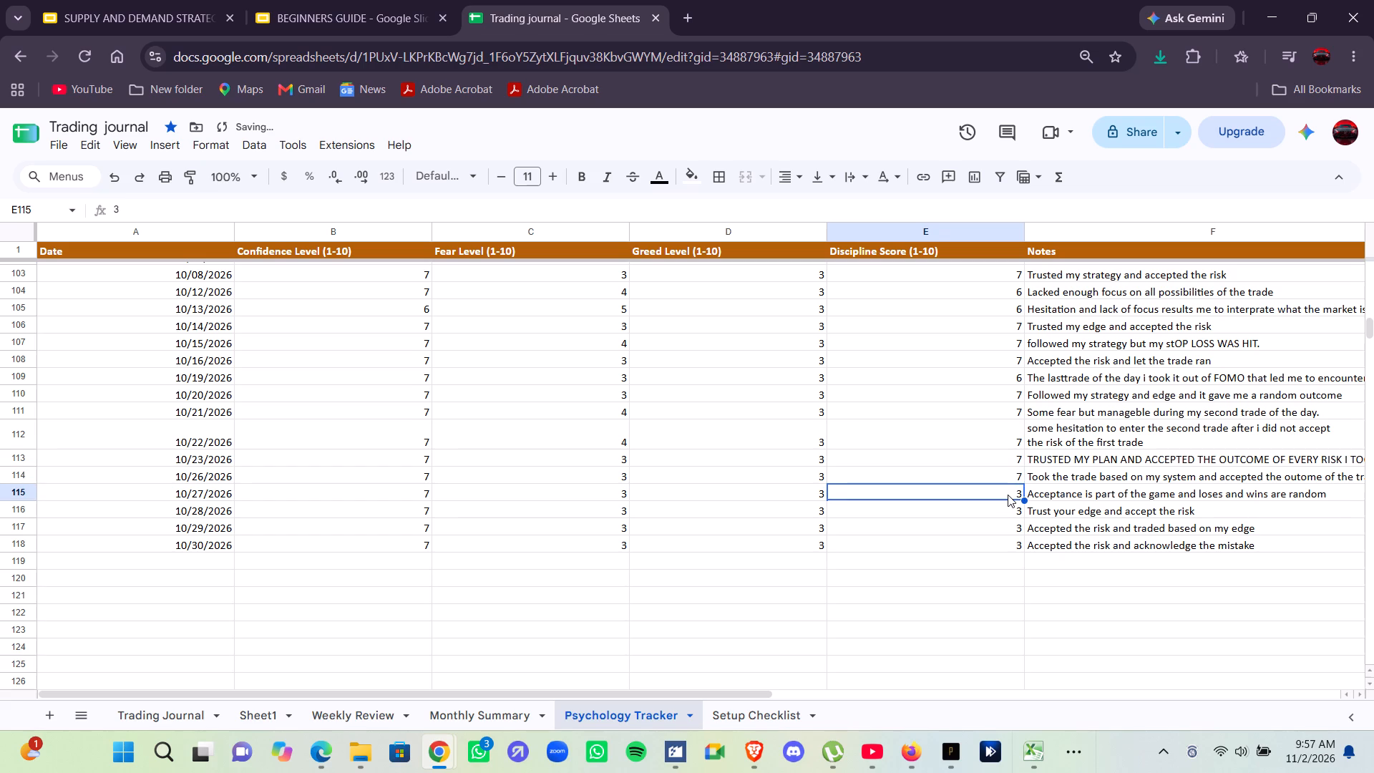
key(BackSpace)
key(7)
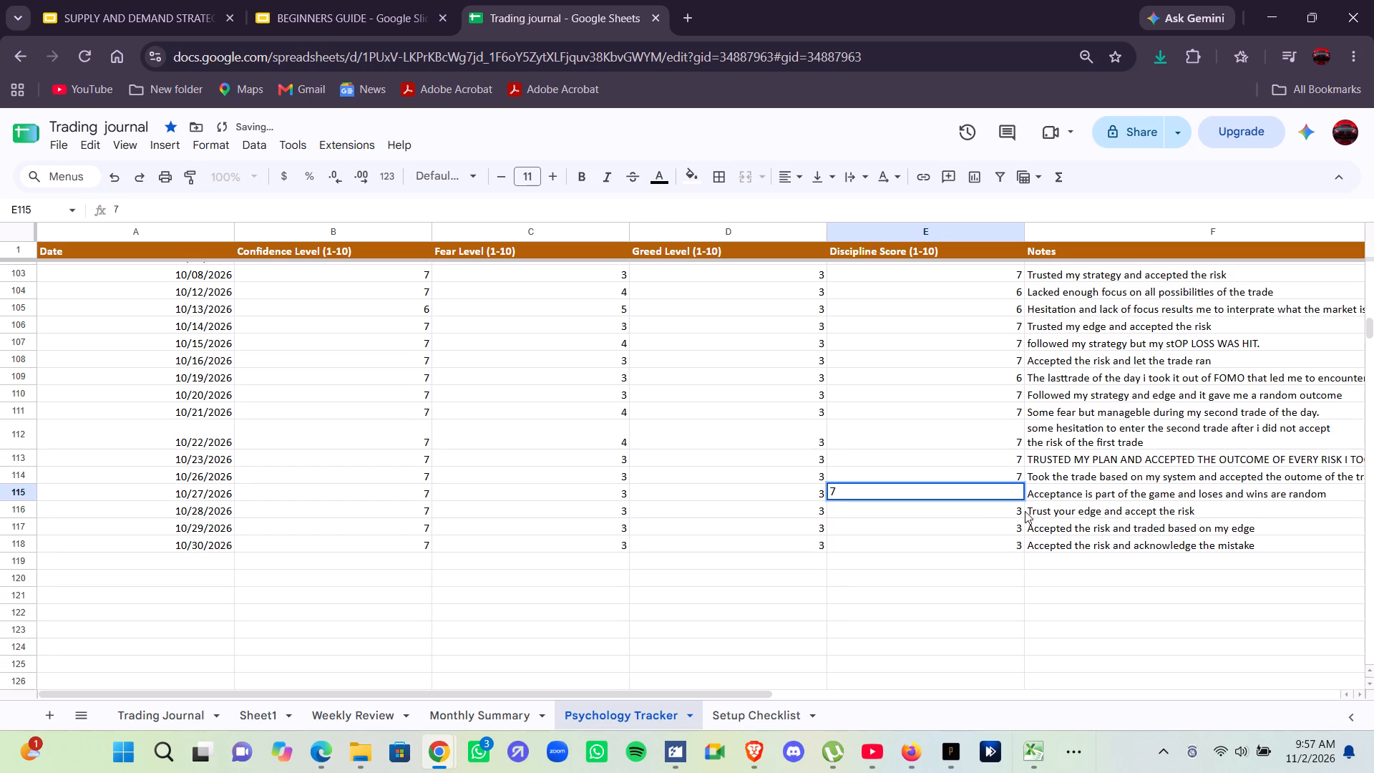
click(1019, 507)
key(BackSpace)
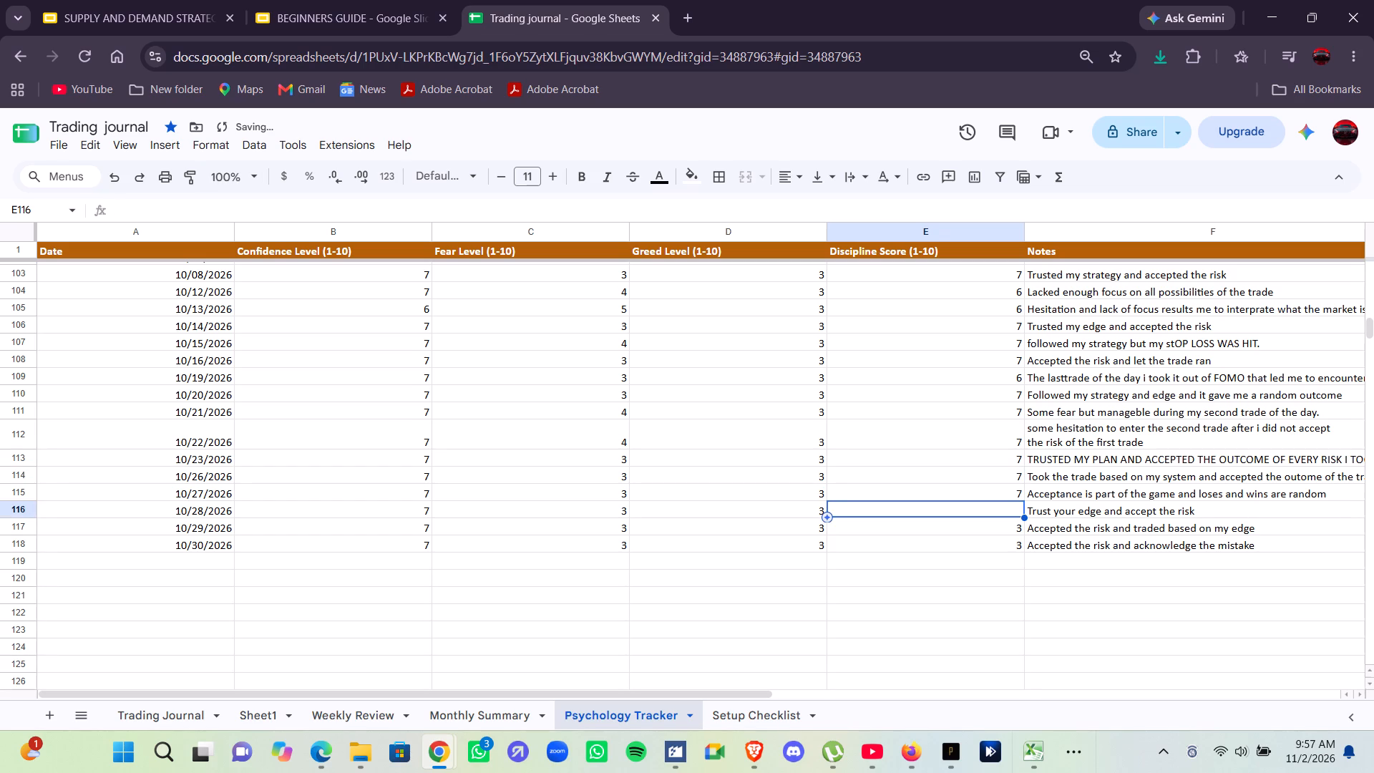
key(7)
click(1002, 525)
key(BackSpace)
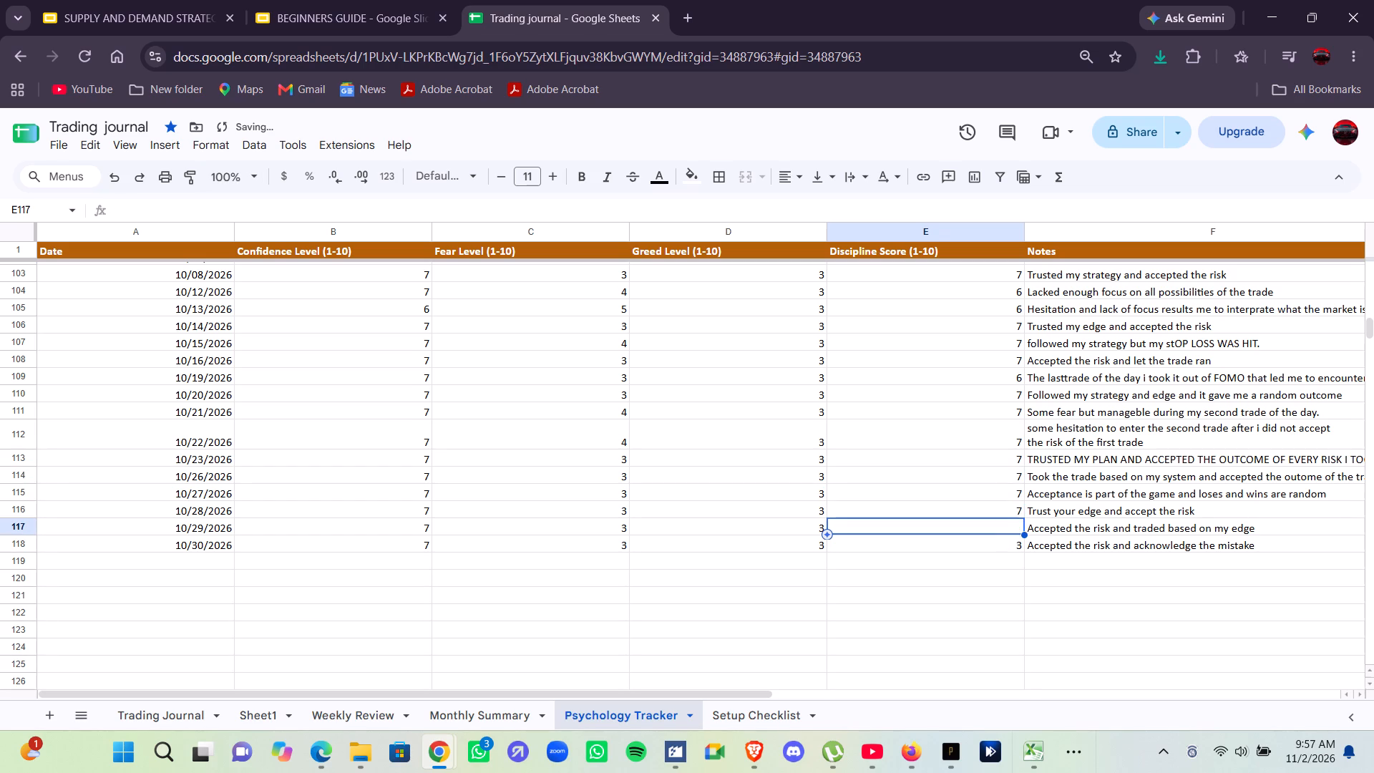
key(7)
click(1012, 545)
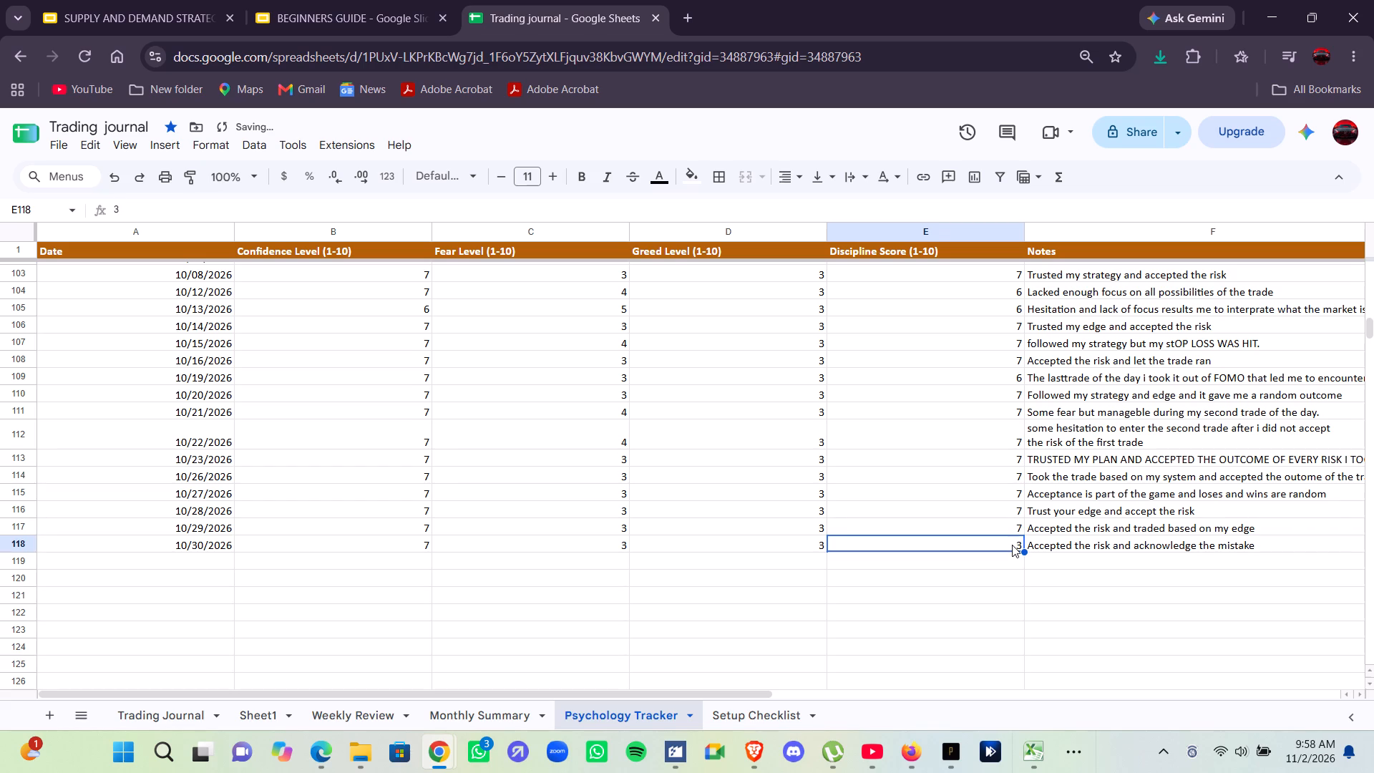
key(BackSpace)
key(7)
click(1027, 579)
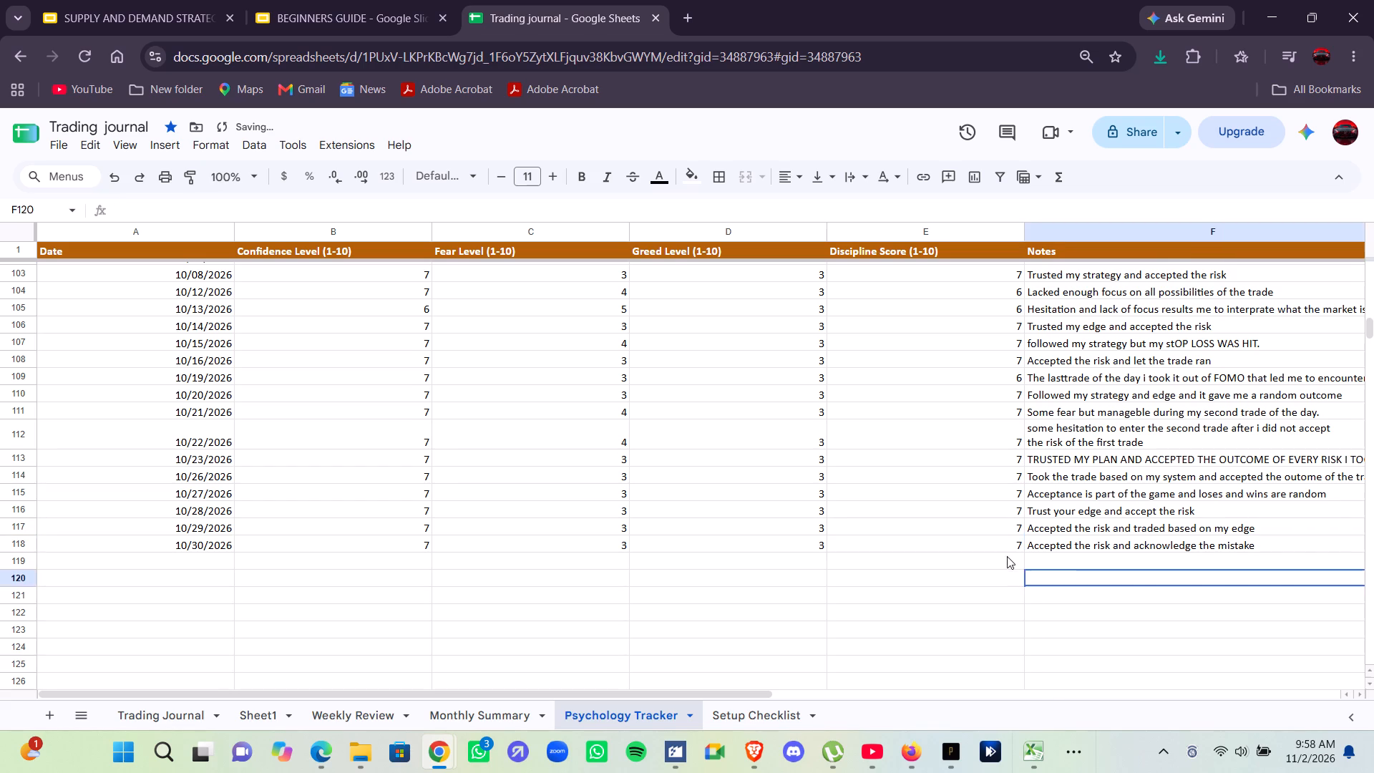
Reselect October's corrected Discipline Scores, from 10/01/2026 through 10/30/2026, to read their updated sum.
scroll(1000, 545, up, 3)
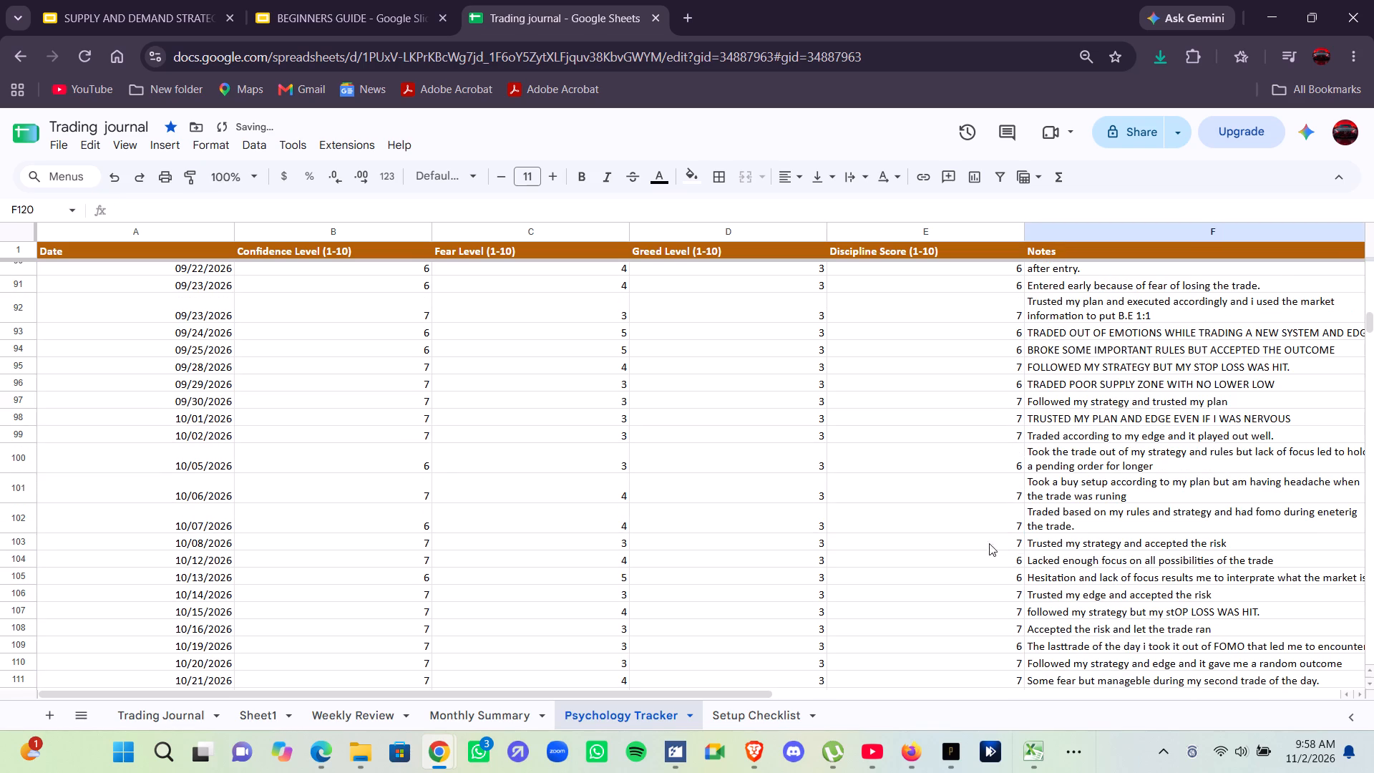
click(608, 419)
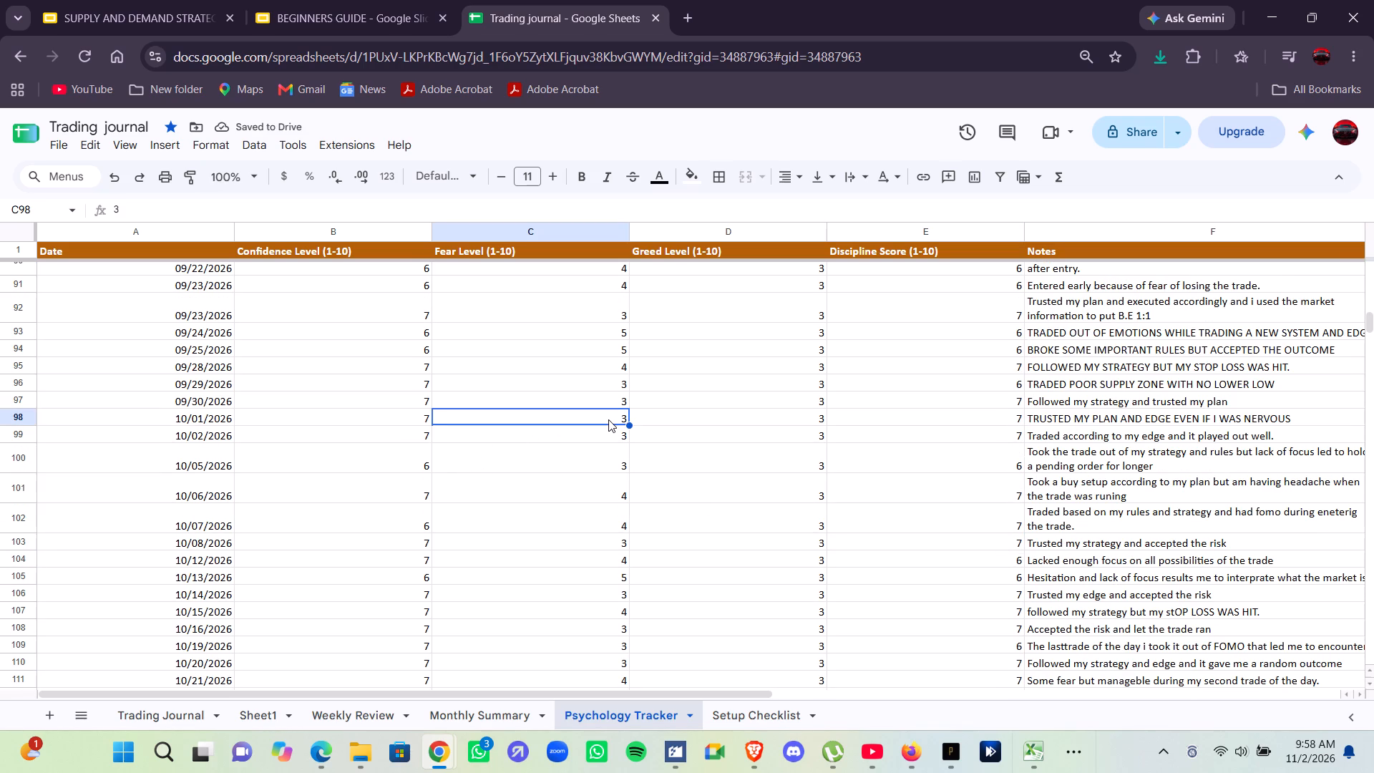
click(885, 419)
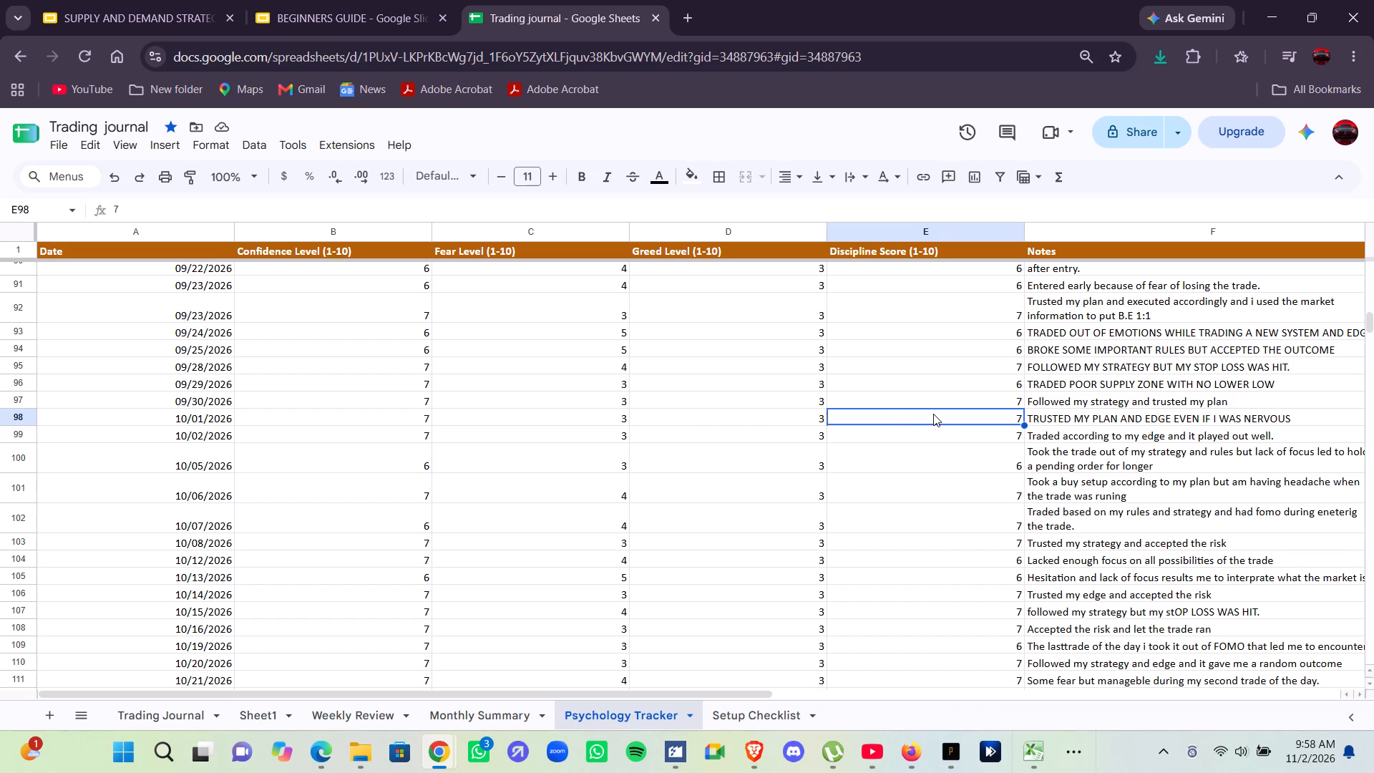
drag(933, 414, 978, 721)
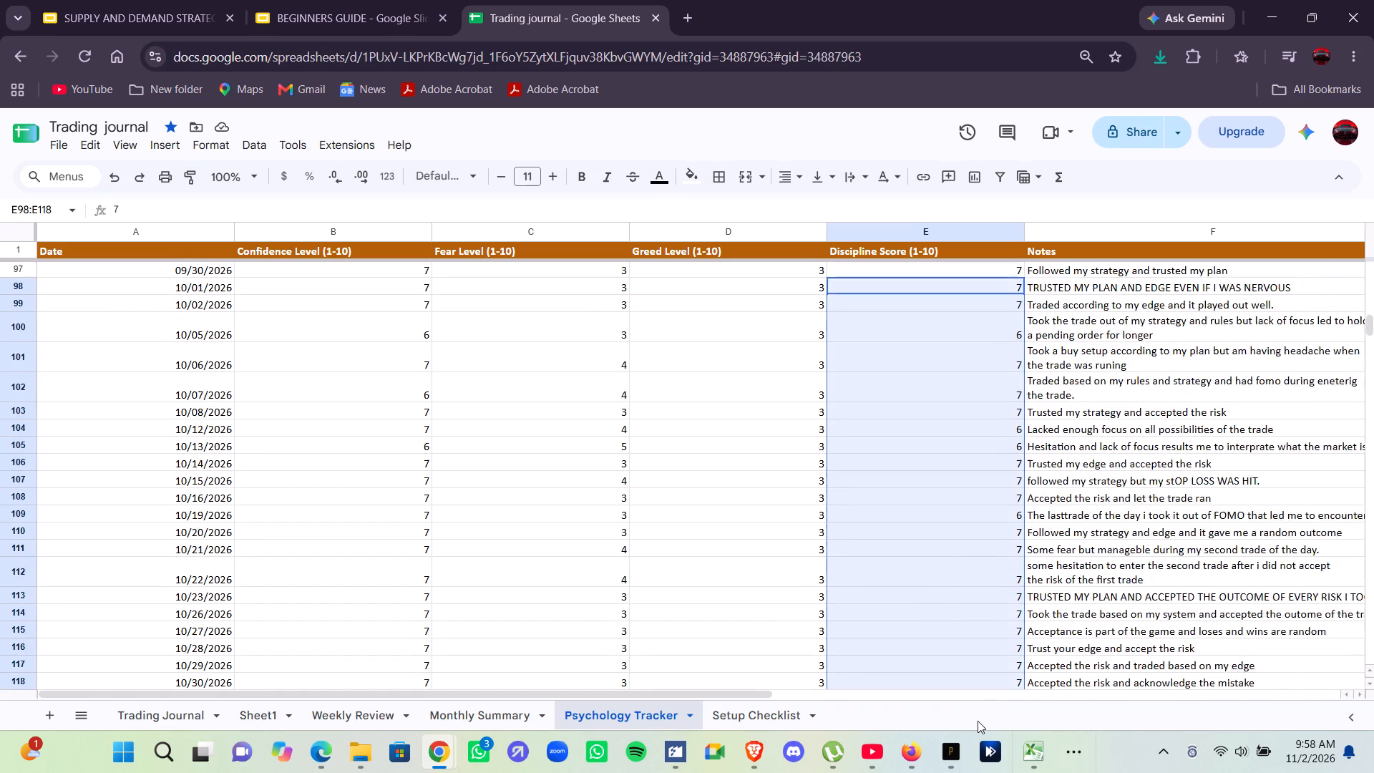
drag(978, 721, 978, 492)
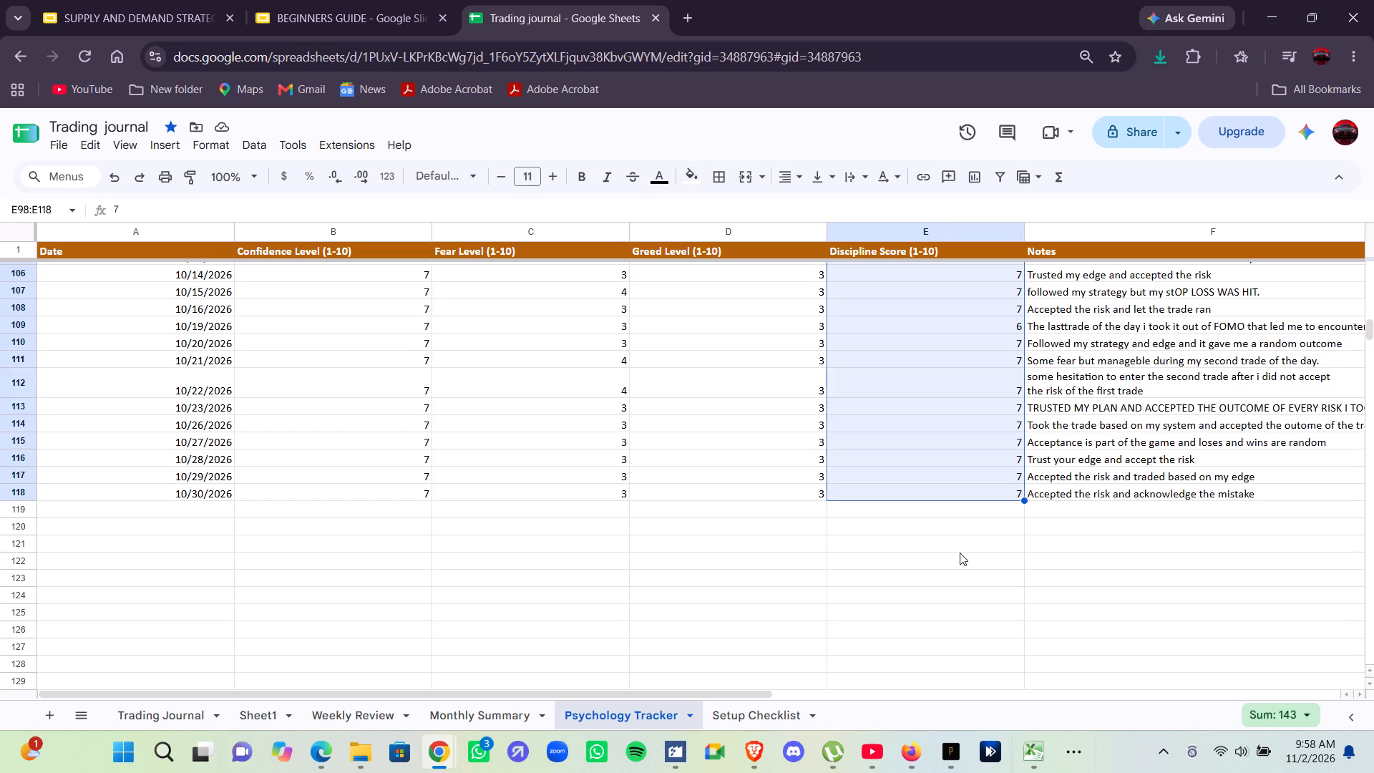
click(960, 505)
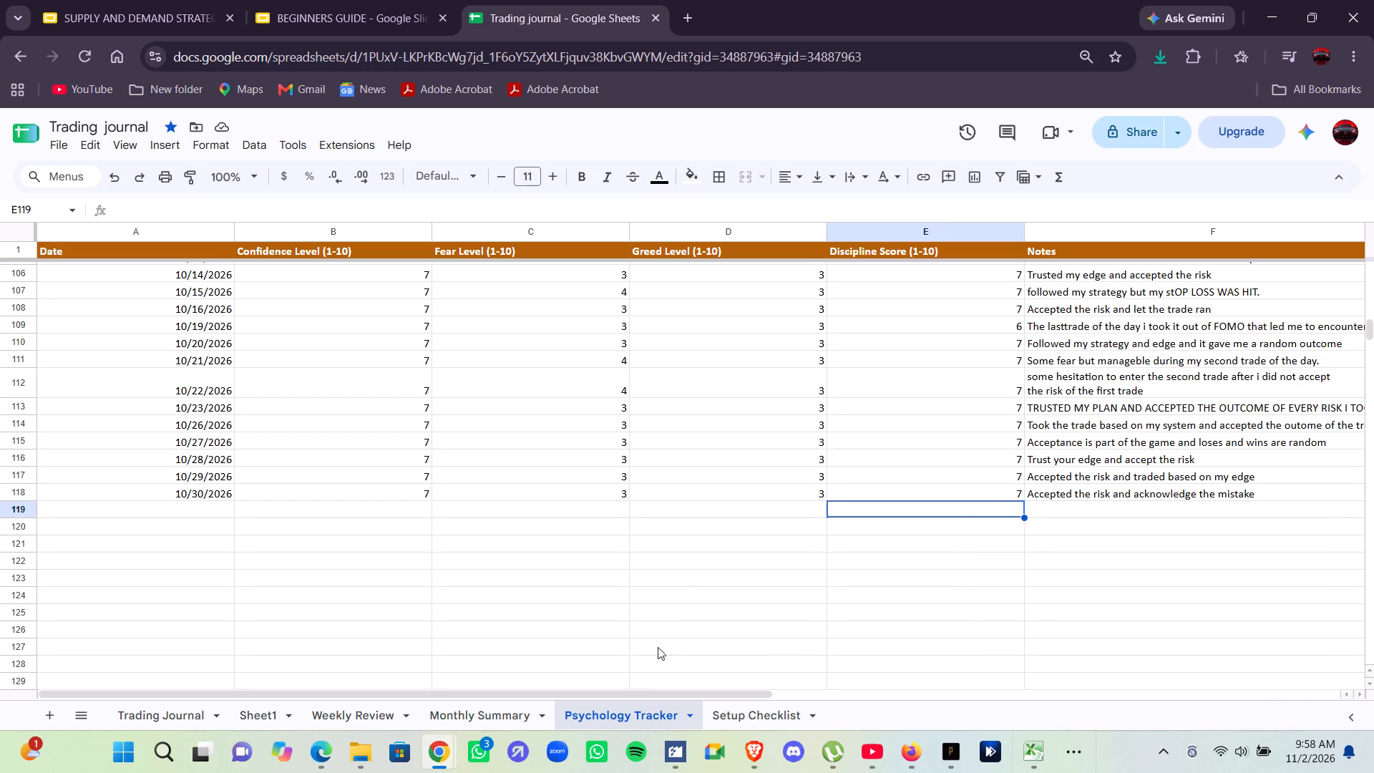
Return to the Monthly Summary sheet and open October's Emotional Control Score cell for editing.
click(489, 708)
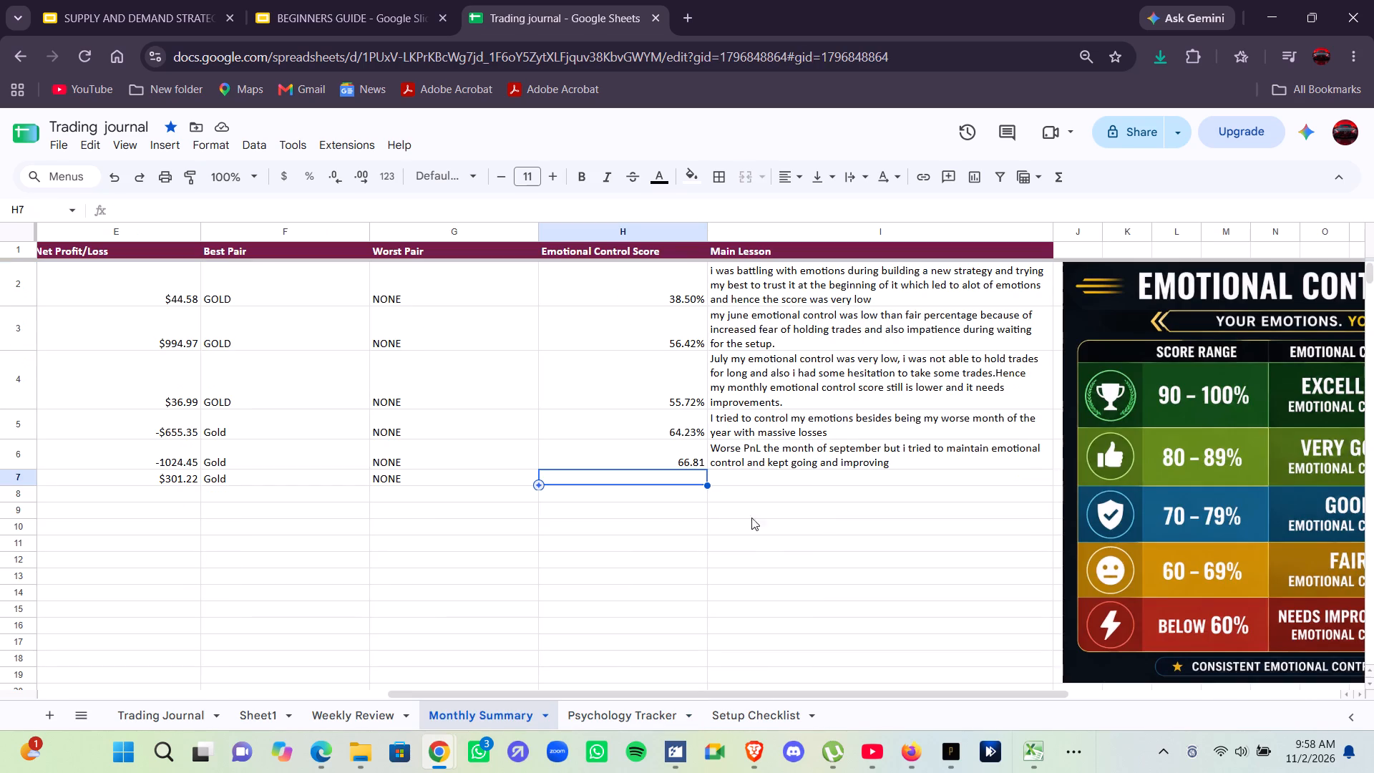
double_click(676, 477)
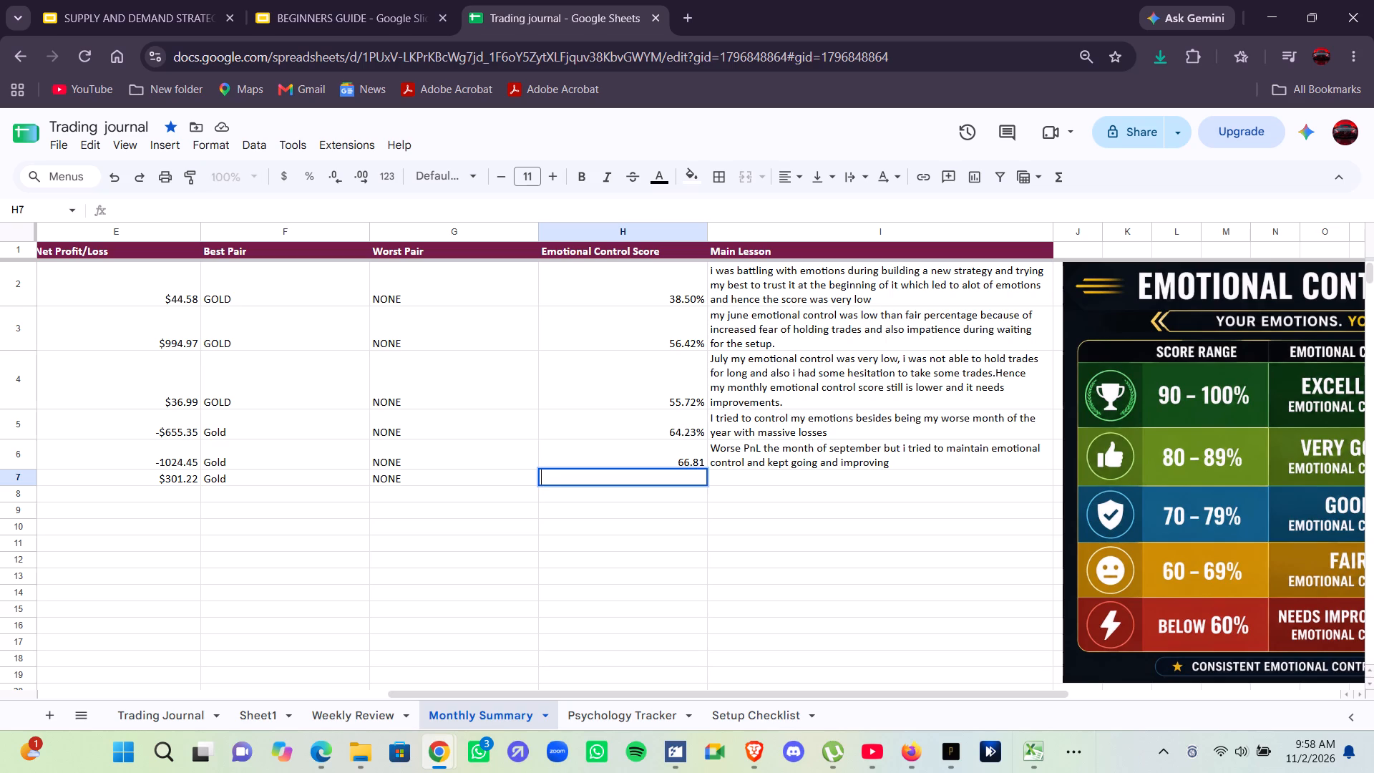
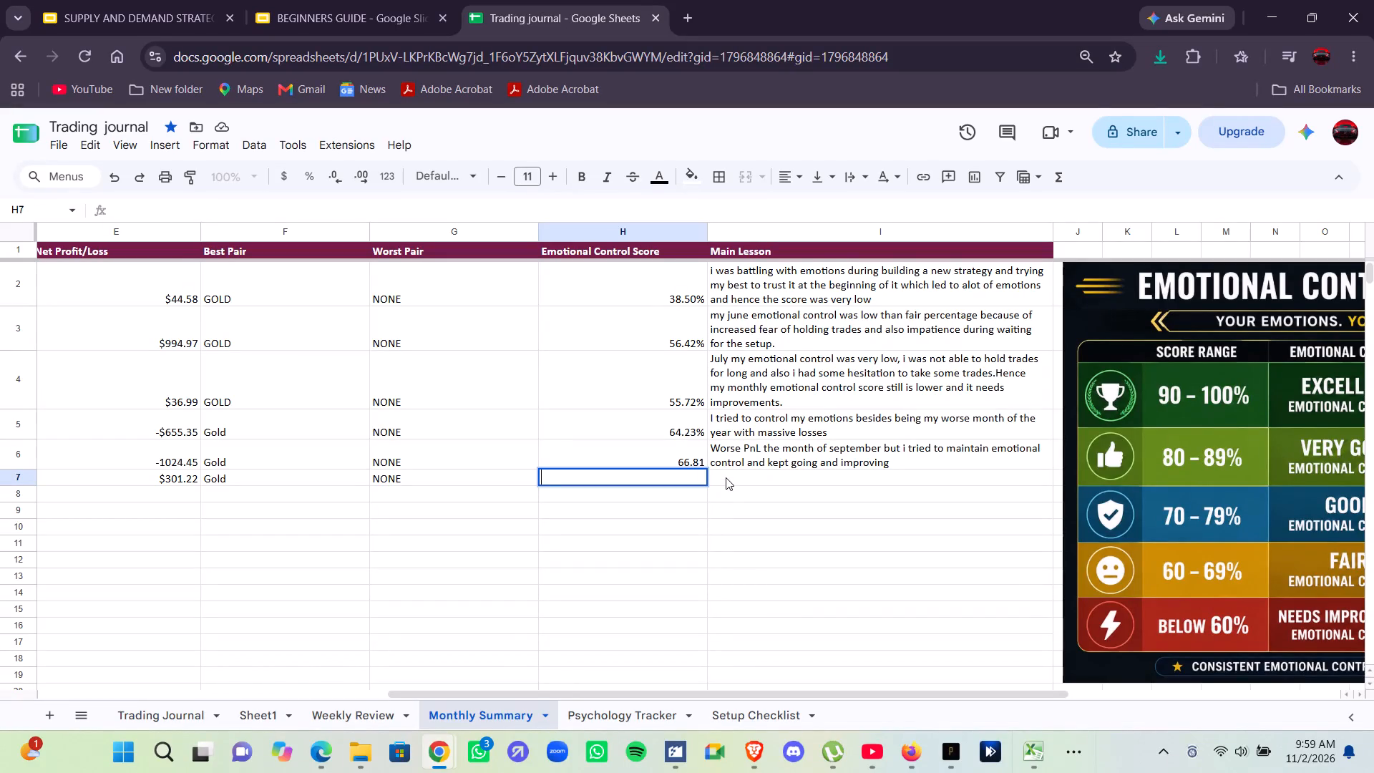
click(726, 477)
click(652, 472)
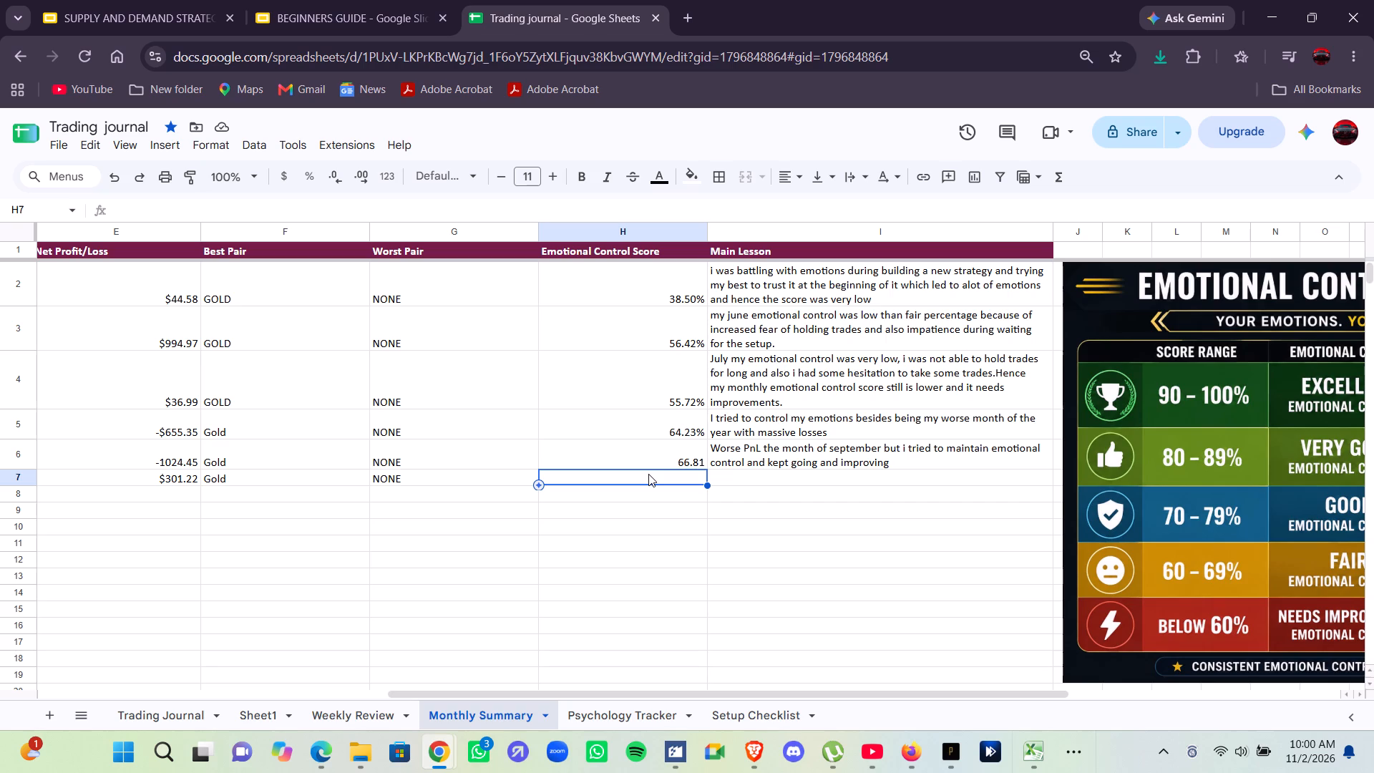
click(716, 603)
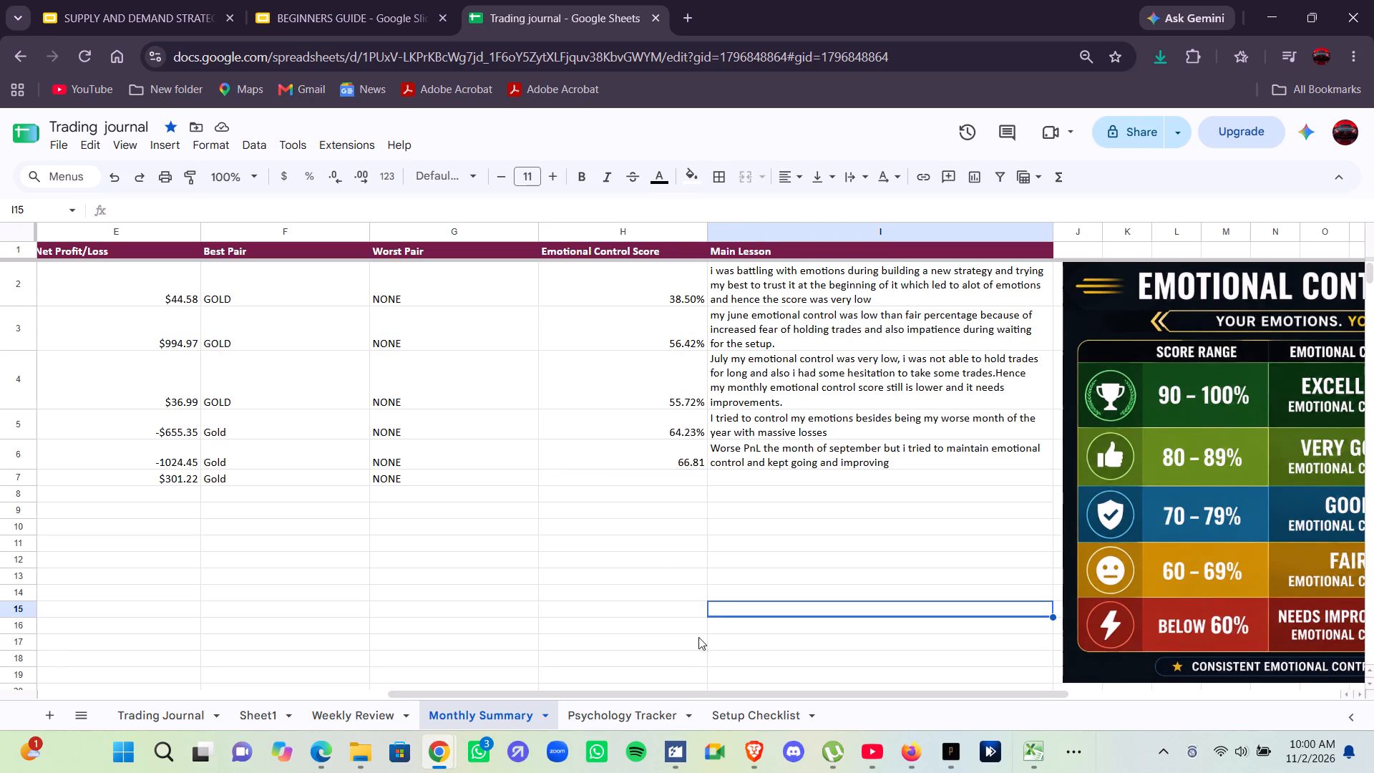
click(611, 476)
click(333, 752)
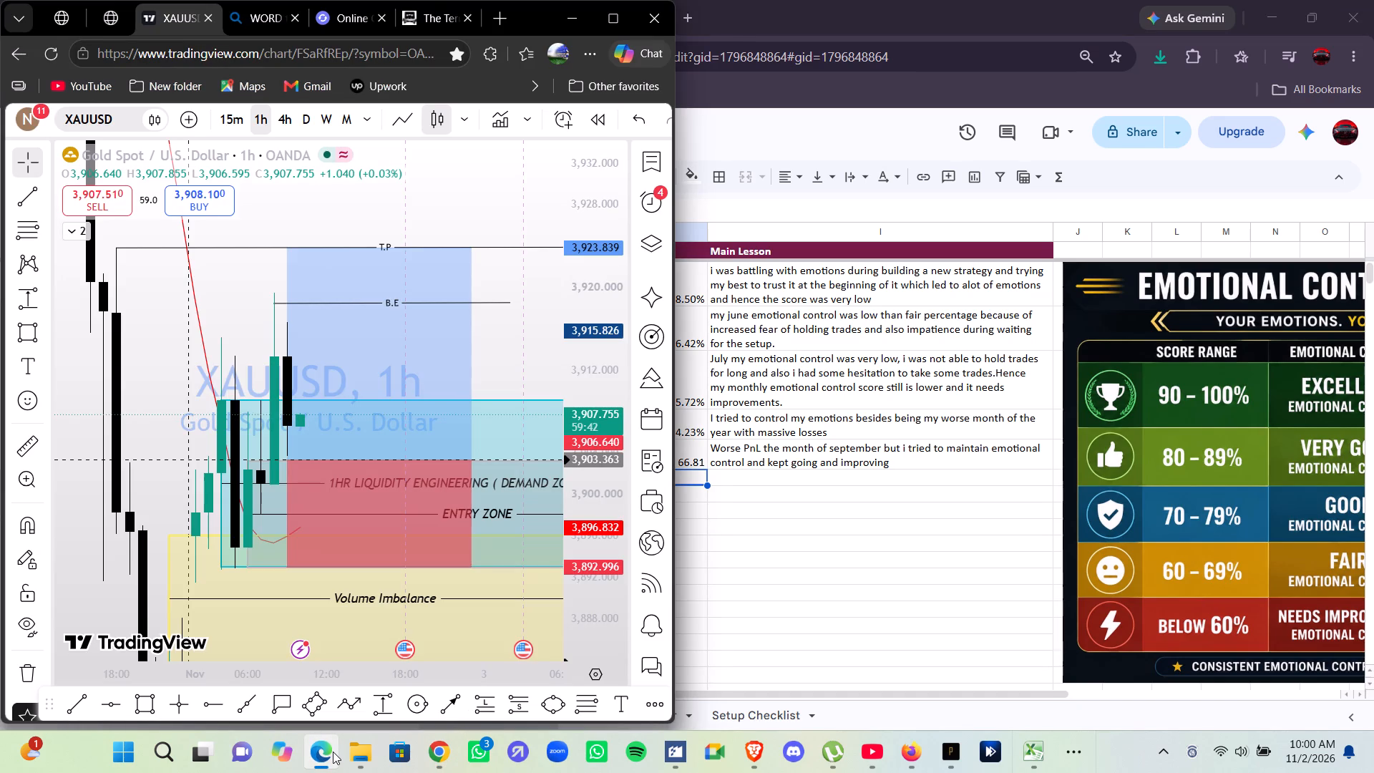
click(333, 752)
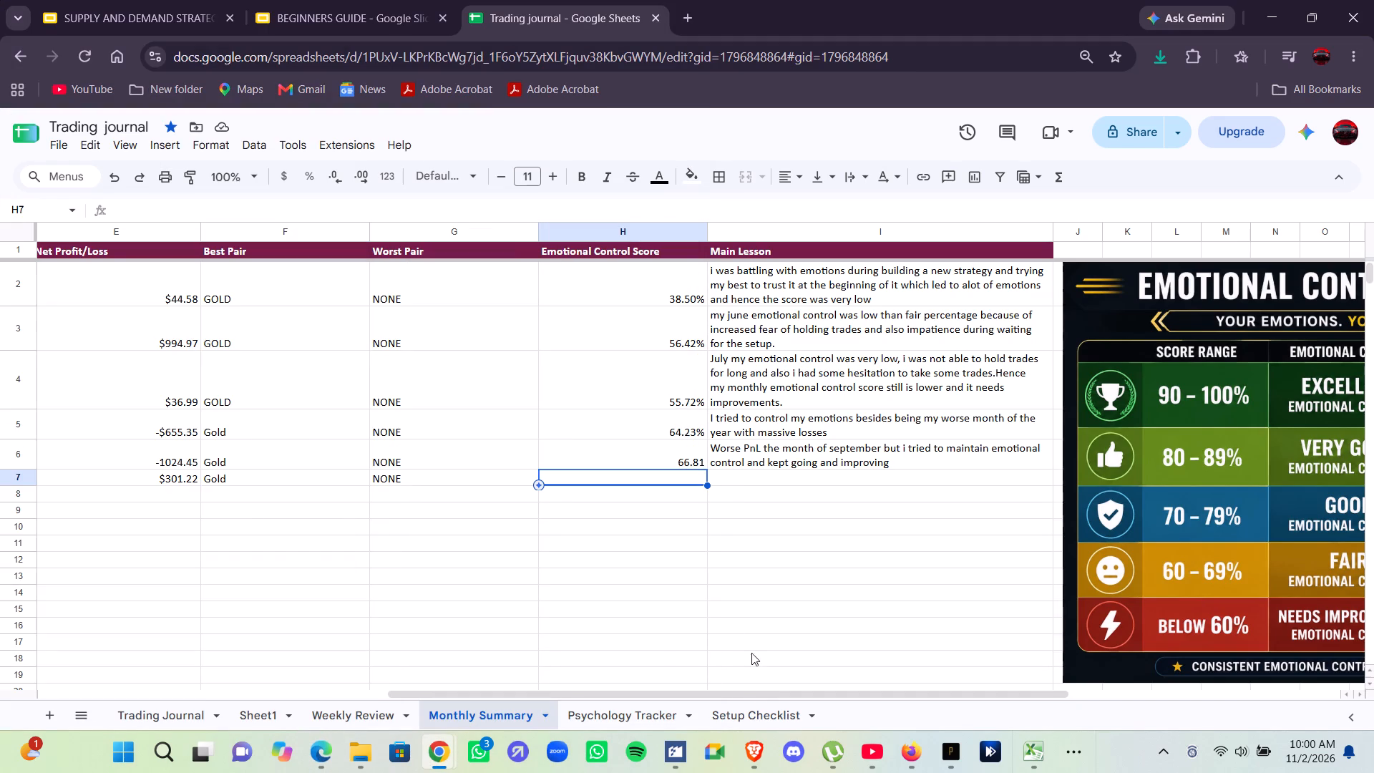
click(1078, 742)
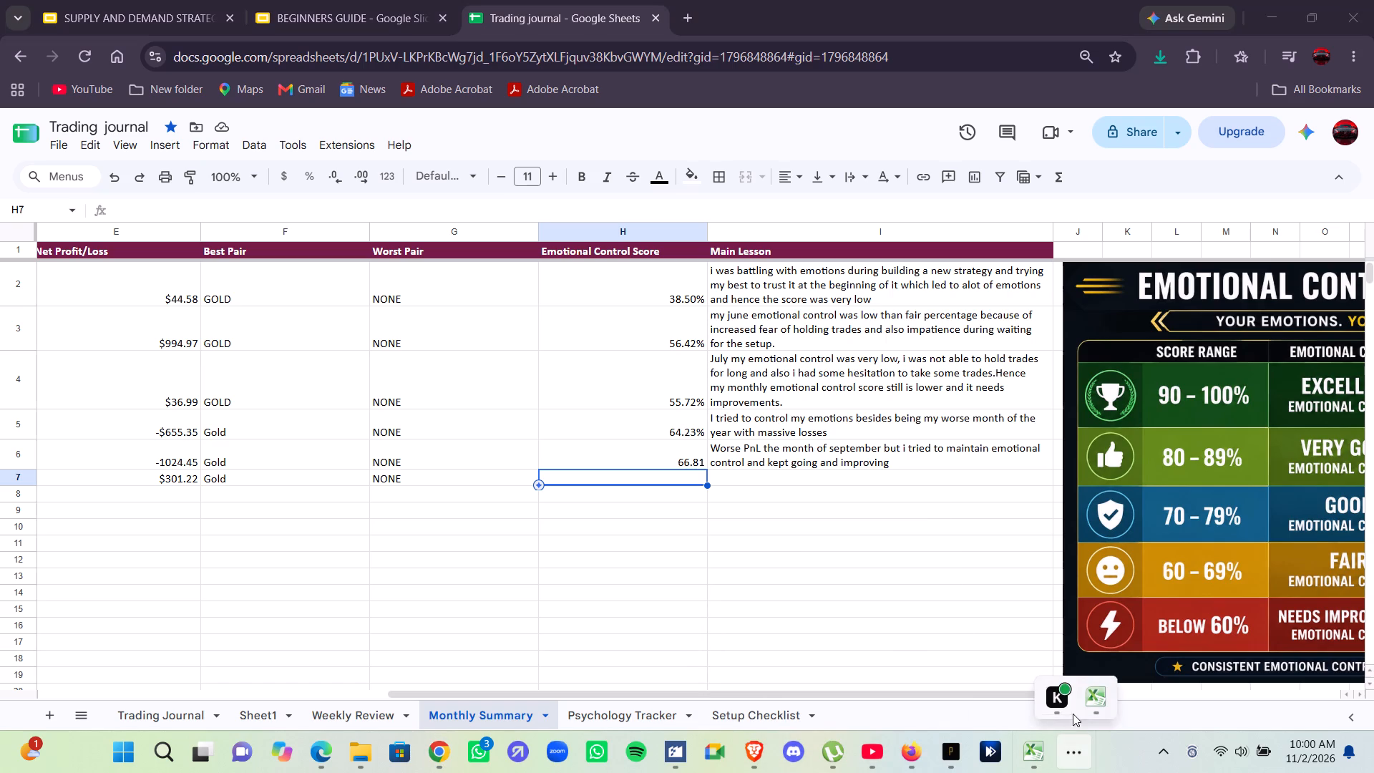
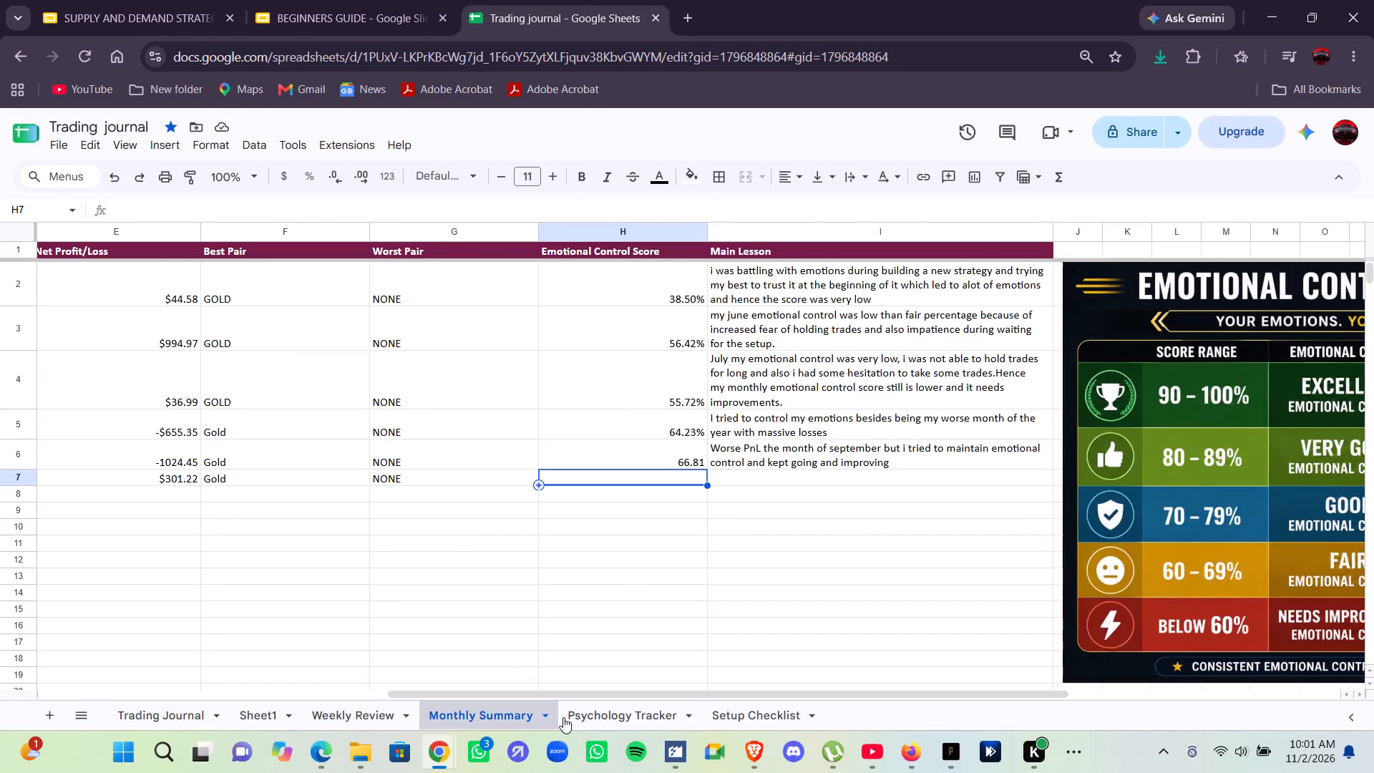
Switch from the Monthly Summary to the Psychology Tracker sheet to consult the October score entries.
click(573, 719)
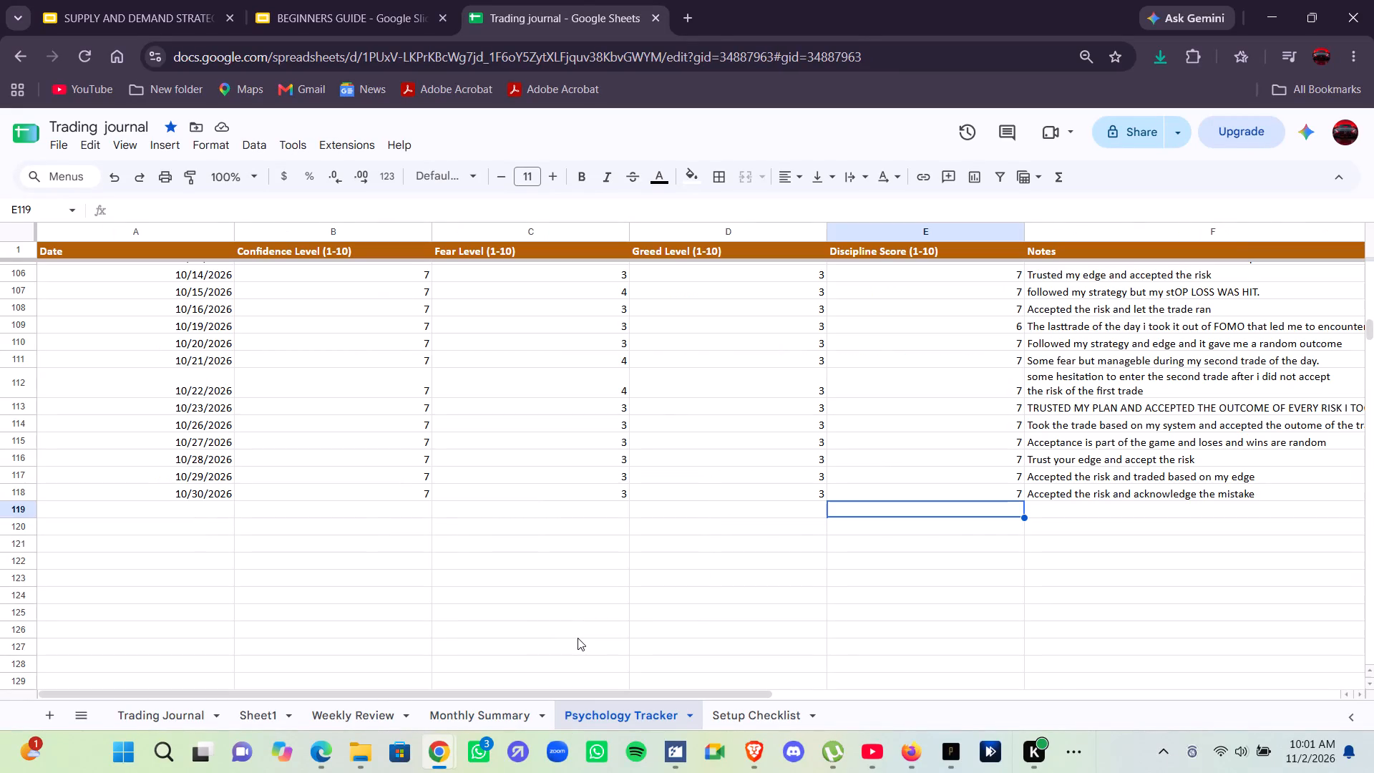
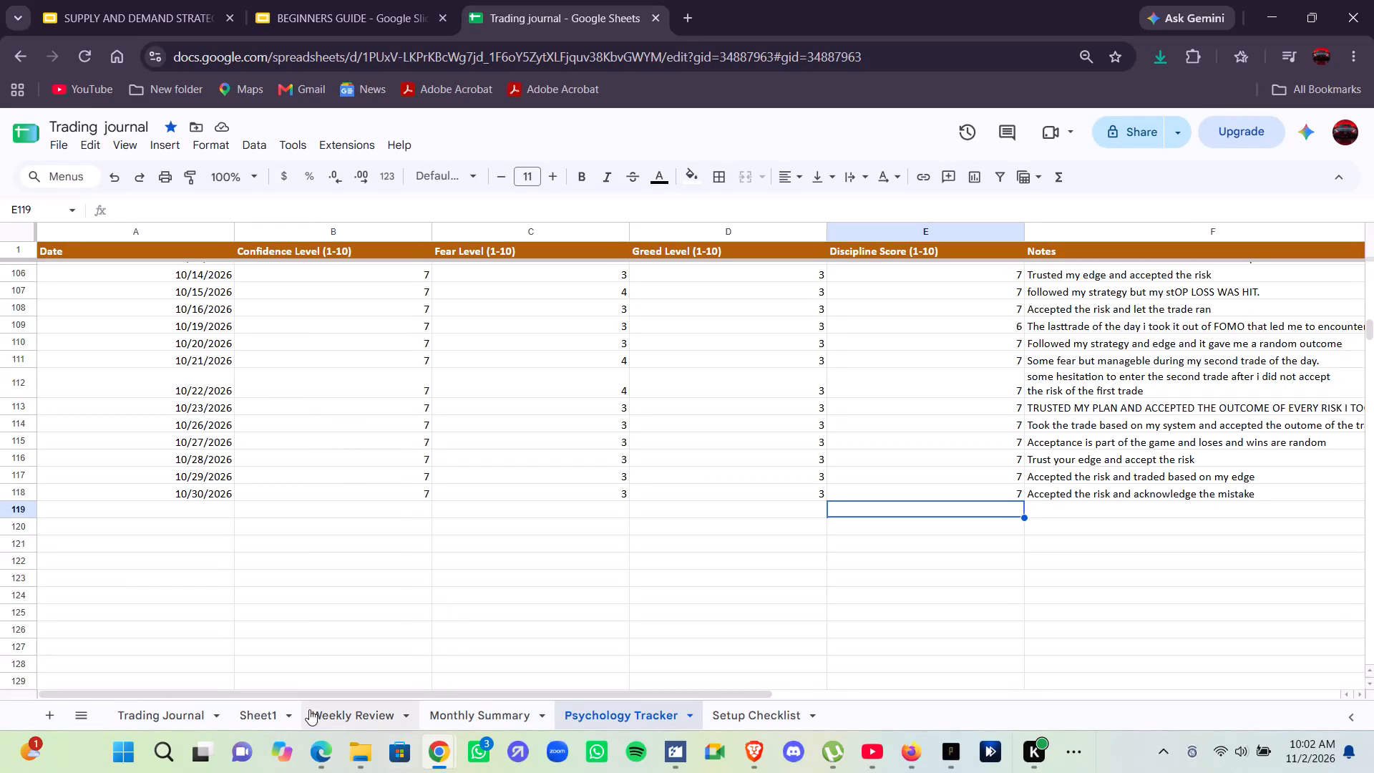
Glance at the XAUUSD 1h chart in Microsoft Edge and return to the trading journal spreadsheet.
click(313, 745)
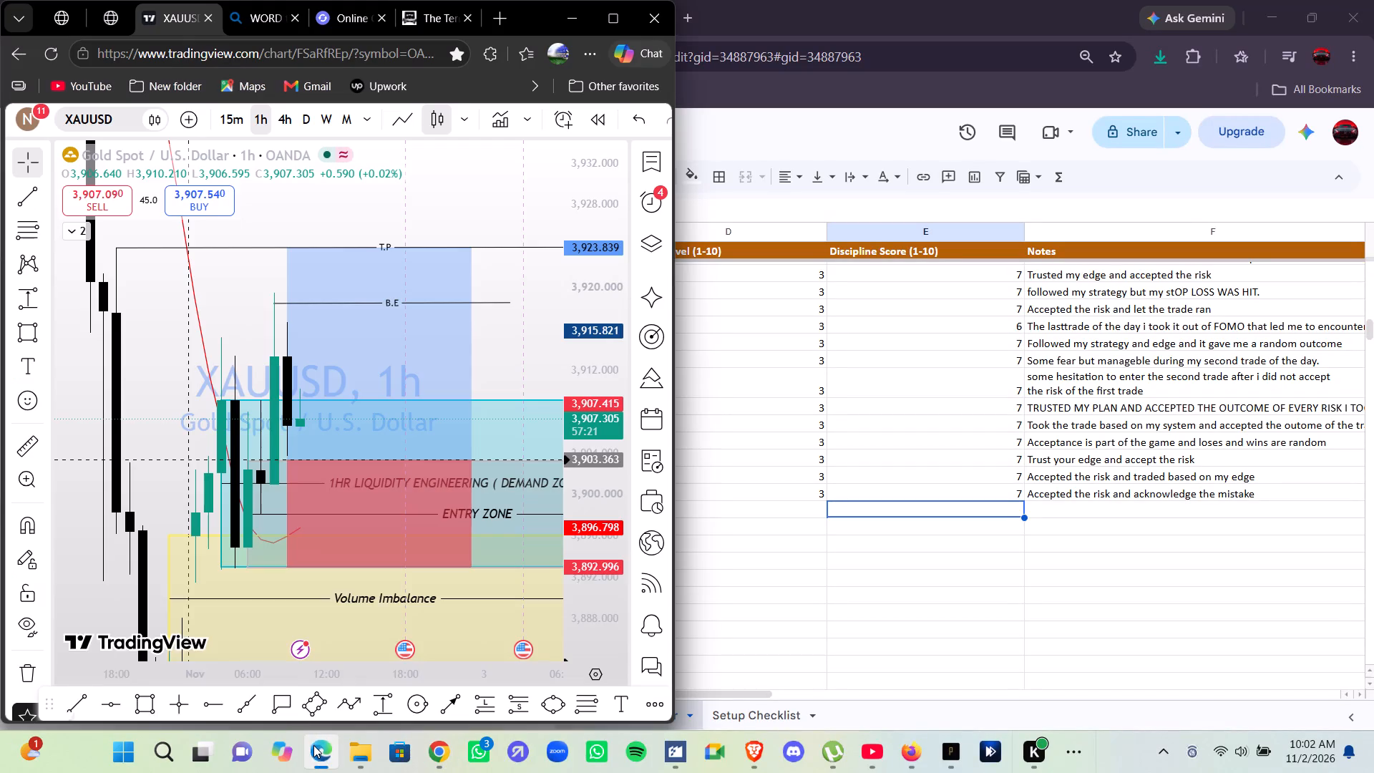
click(313, 745)
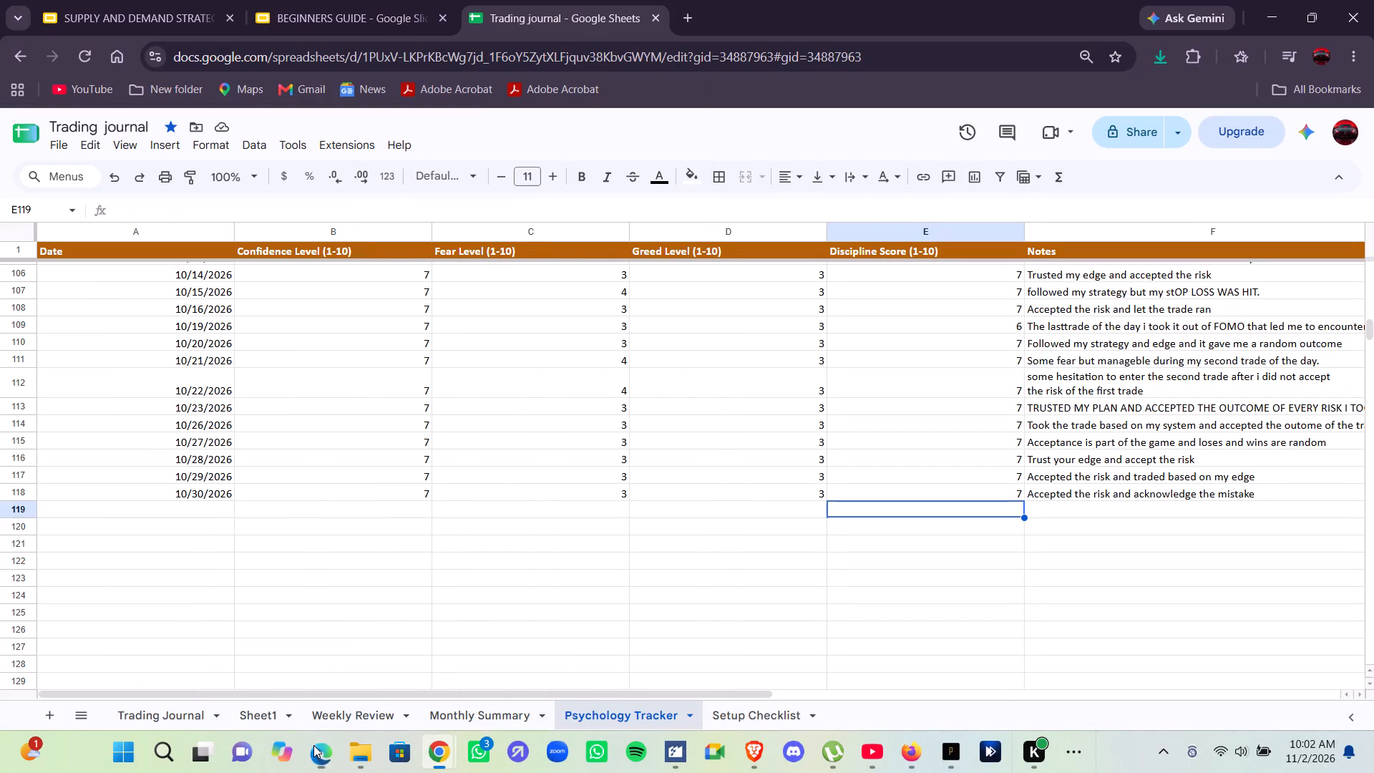
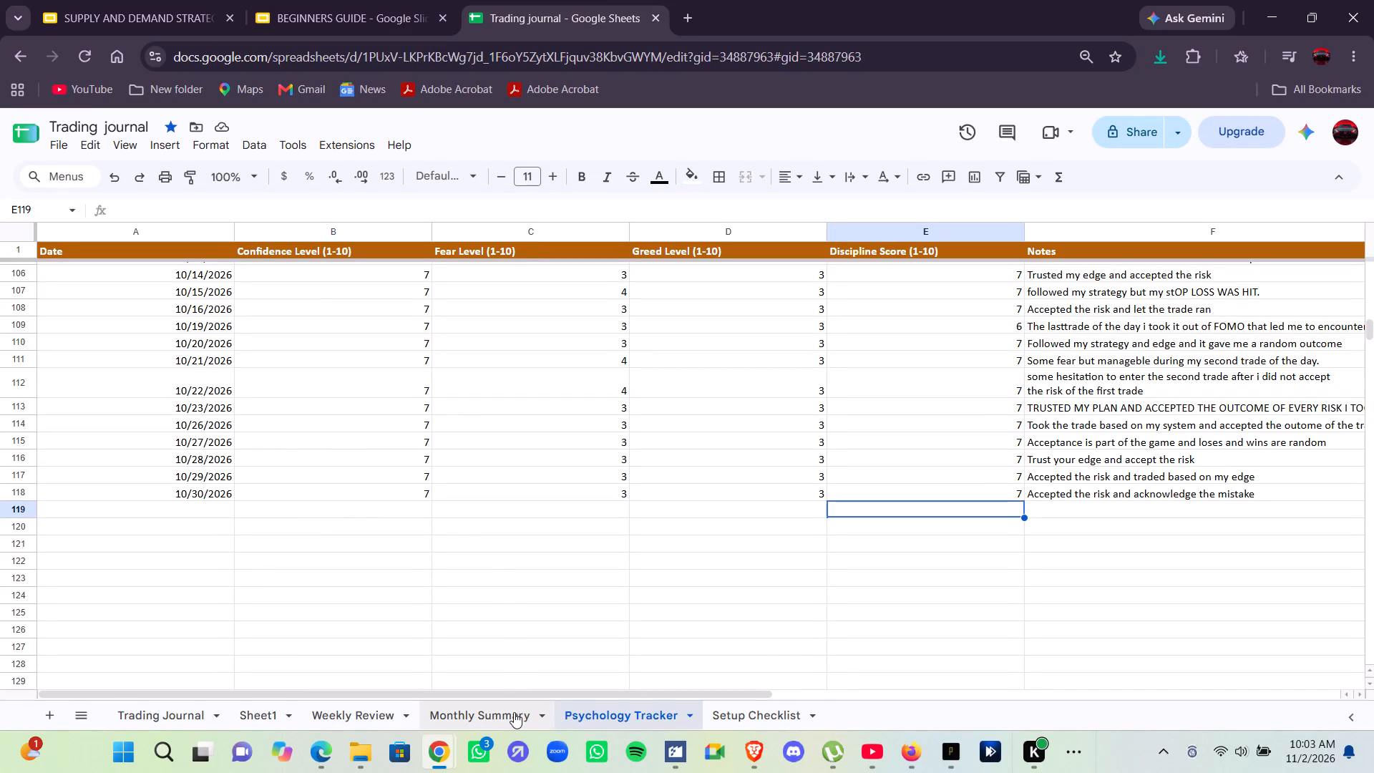
Switch to the PuLse Trading Journal app to consult the October 2026 Monthly Report.
click(962, 752)
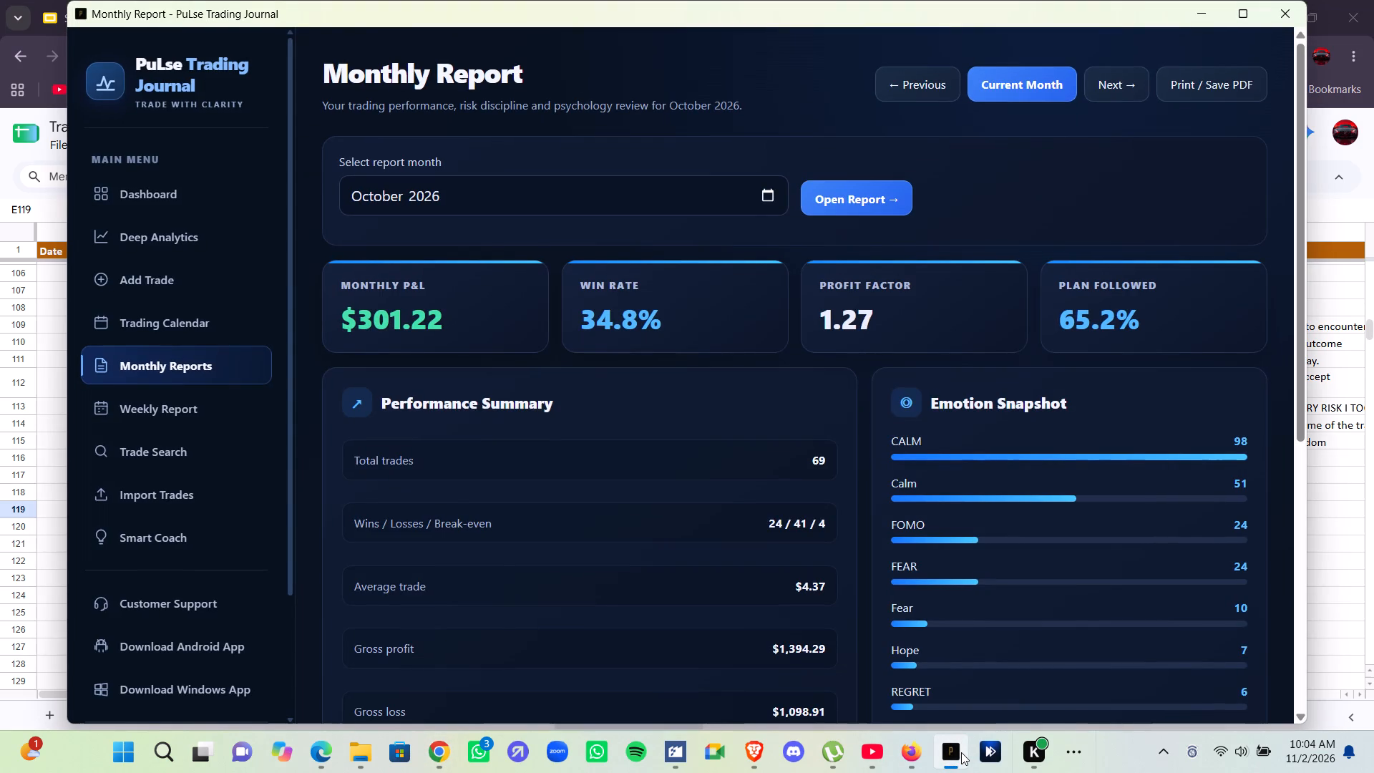
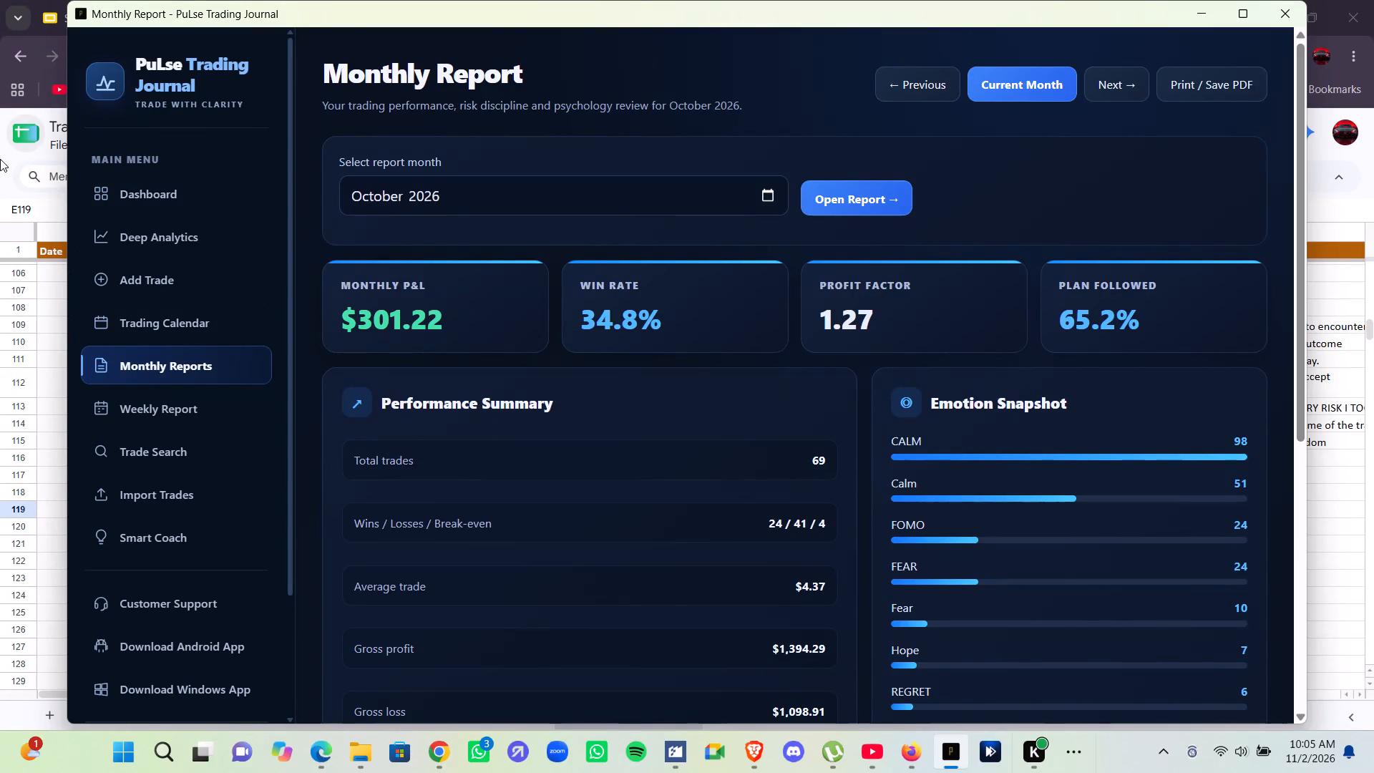
Switch back to the Trading journal spreadsheet in Google Sheets and open the Monthly Summary sheet.
click(47, 281)
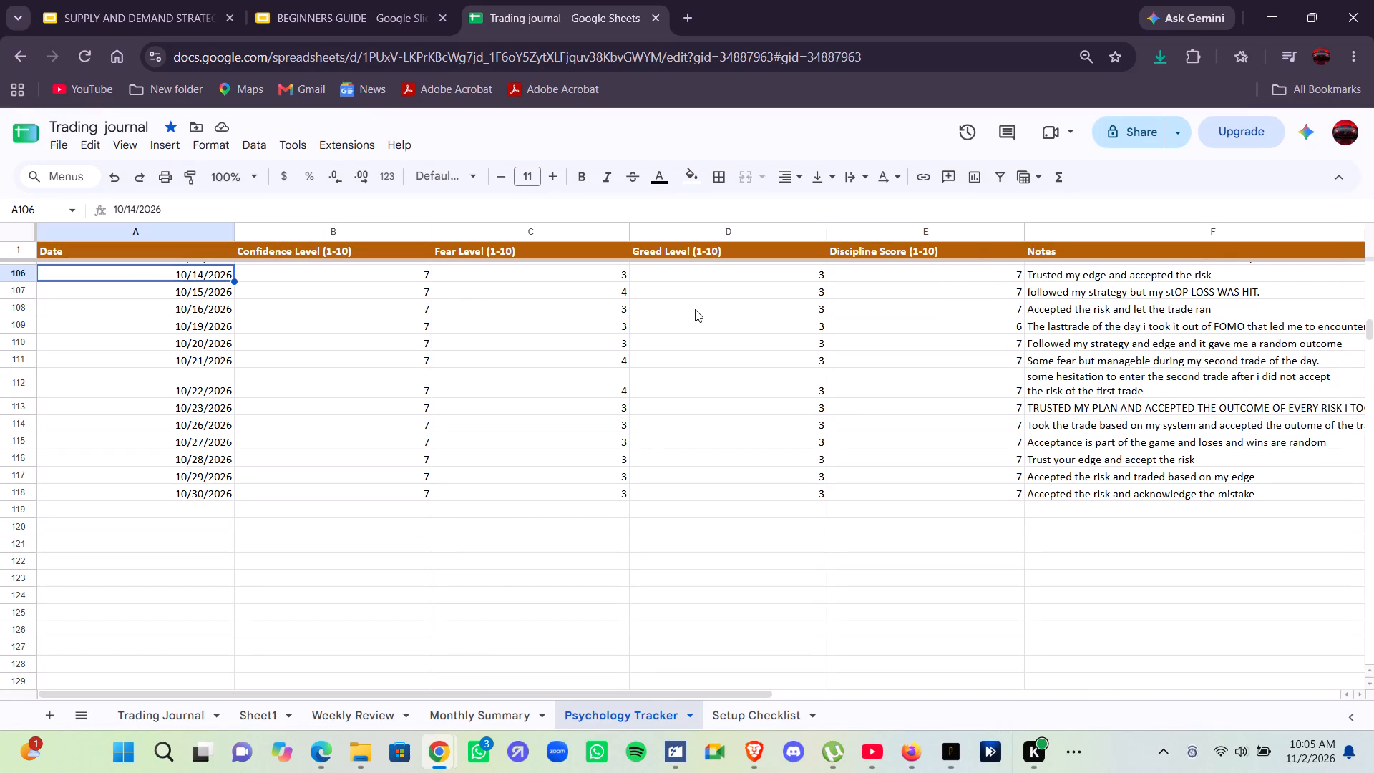
click(474, 709)
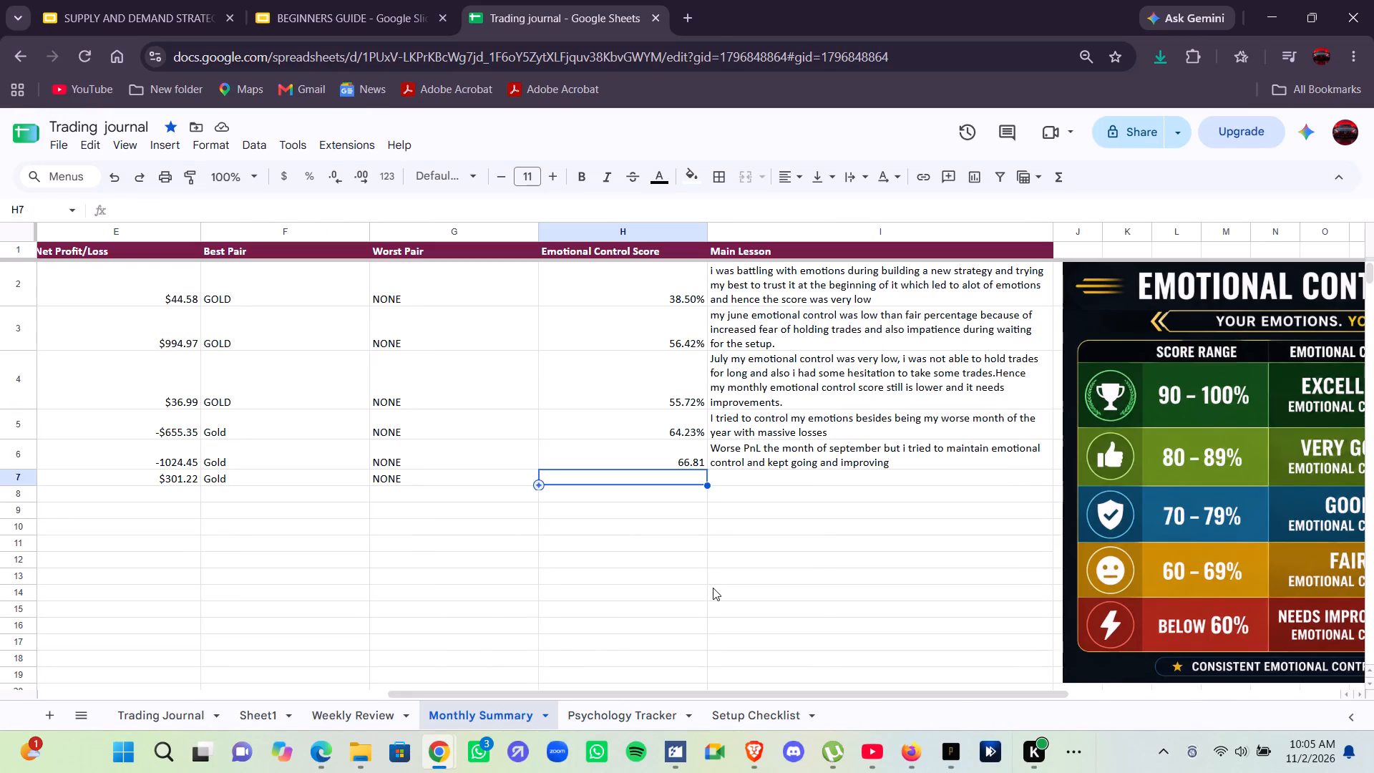
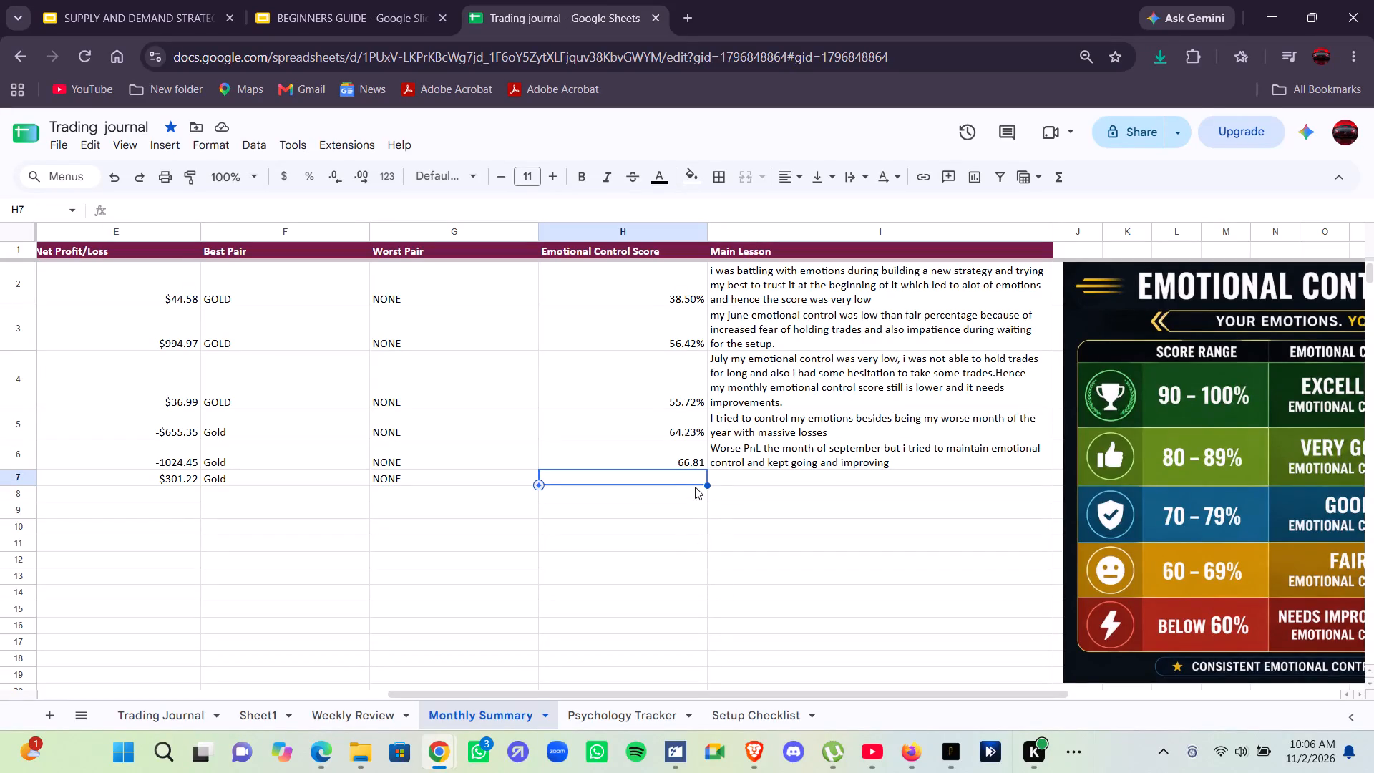
Enter 60.55% as October's Emotional Control Score in row 7 of the Monthly Summary.
double_click(696, 477)
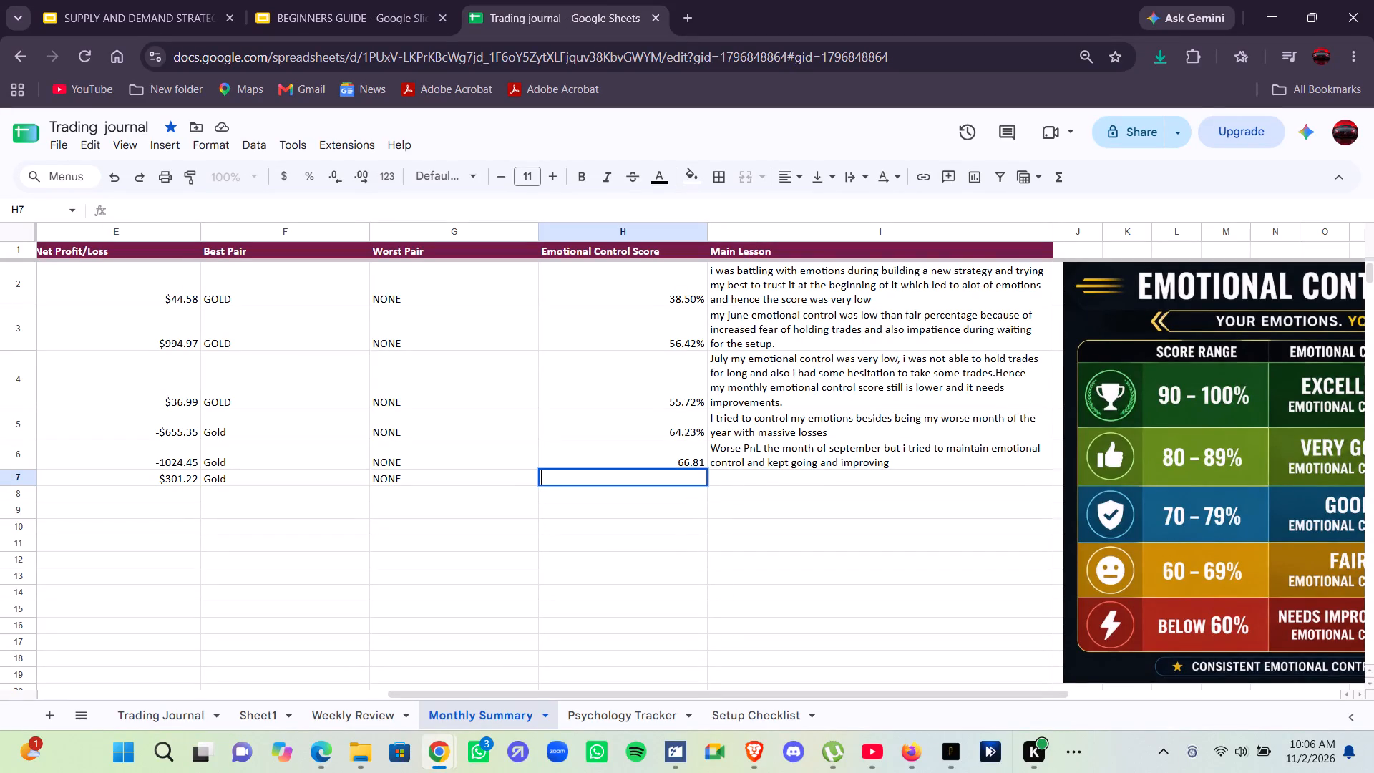
text(60.)
text(55)
key(shift+percent)
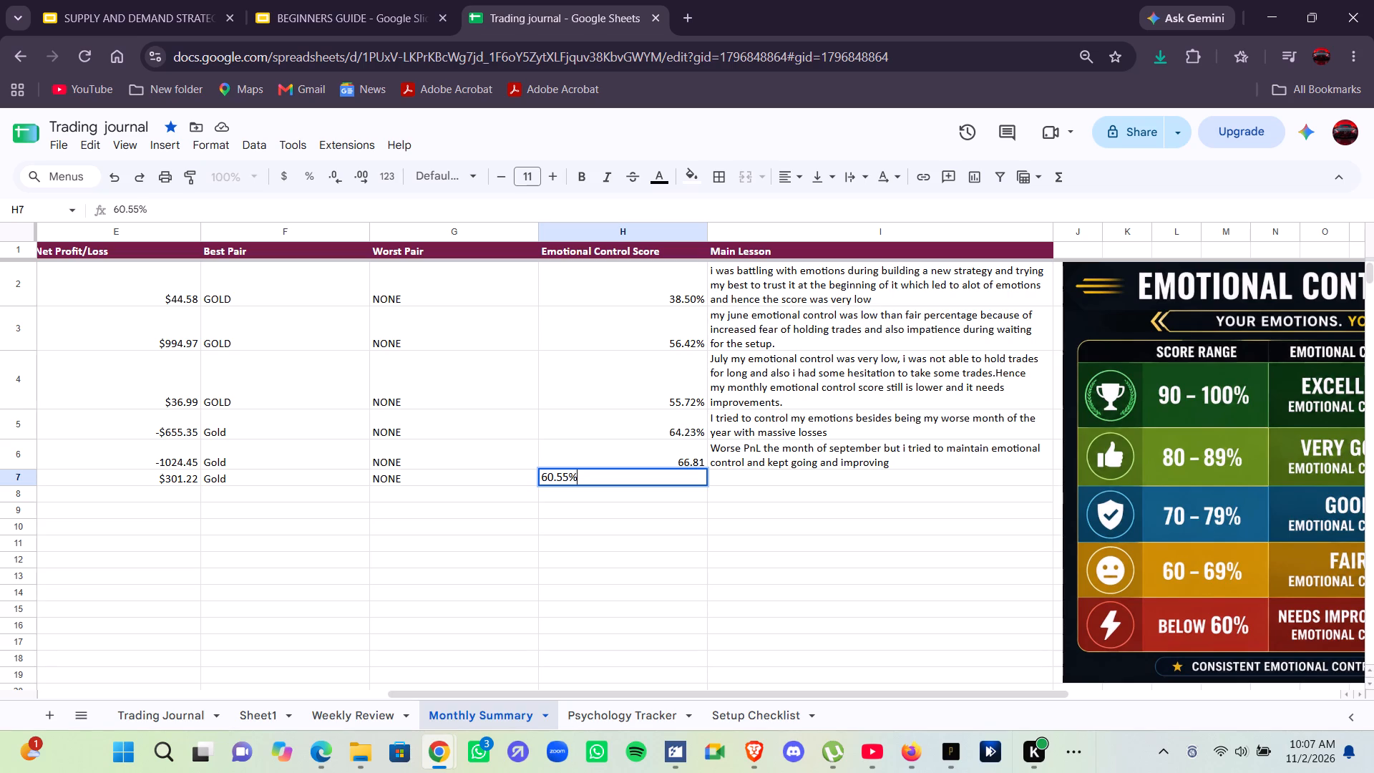
Enter October's Main Lesson in row 7 as "FAIR EMOTIONAL CONTROL BUT INCONSISTENT - ROOM FOR IMPROVEMENT".
double_click(752, 478)
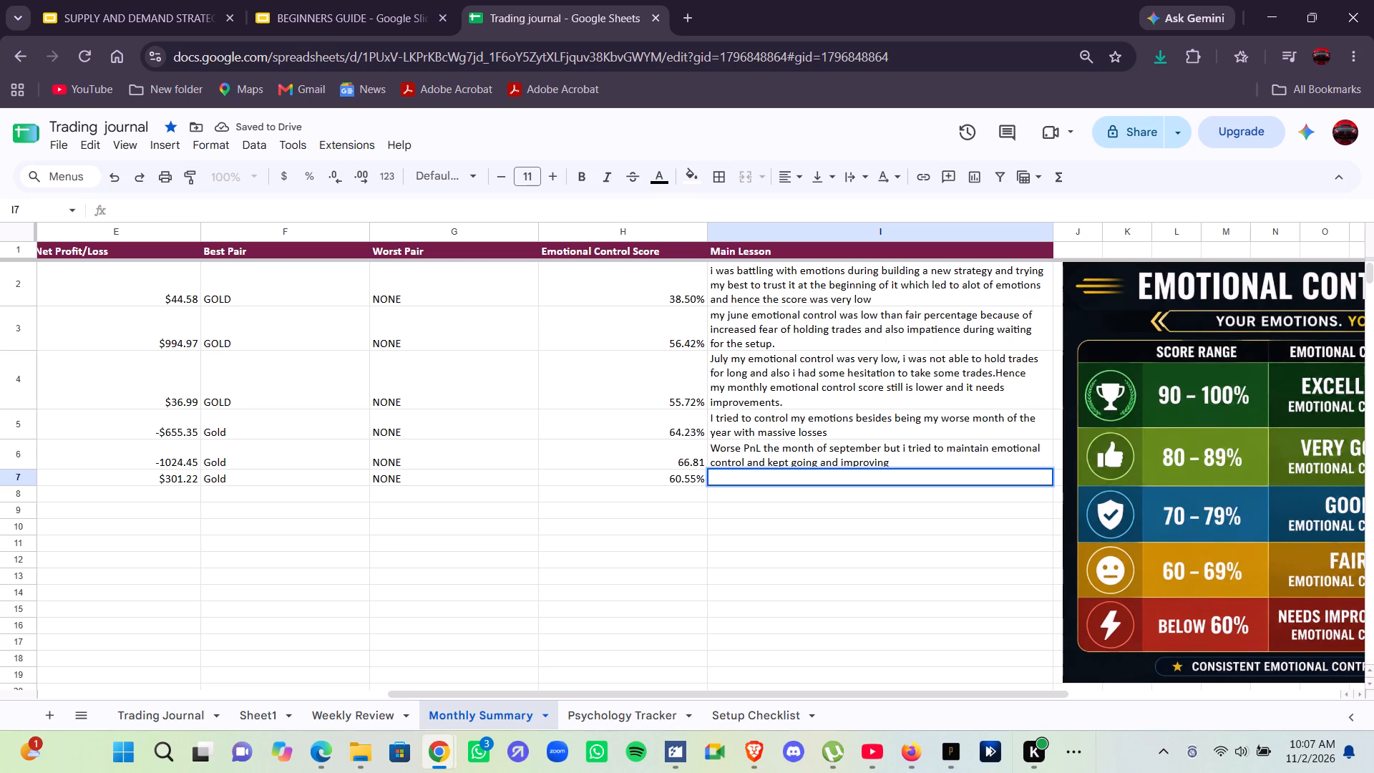
text(FAIR EMOTIONAL CONTROL)
key(space)
text(BUT IN)
key(c)
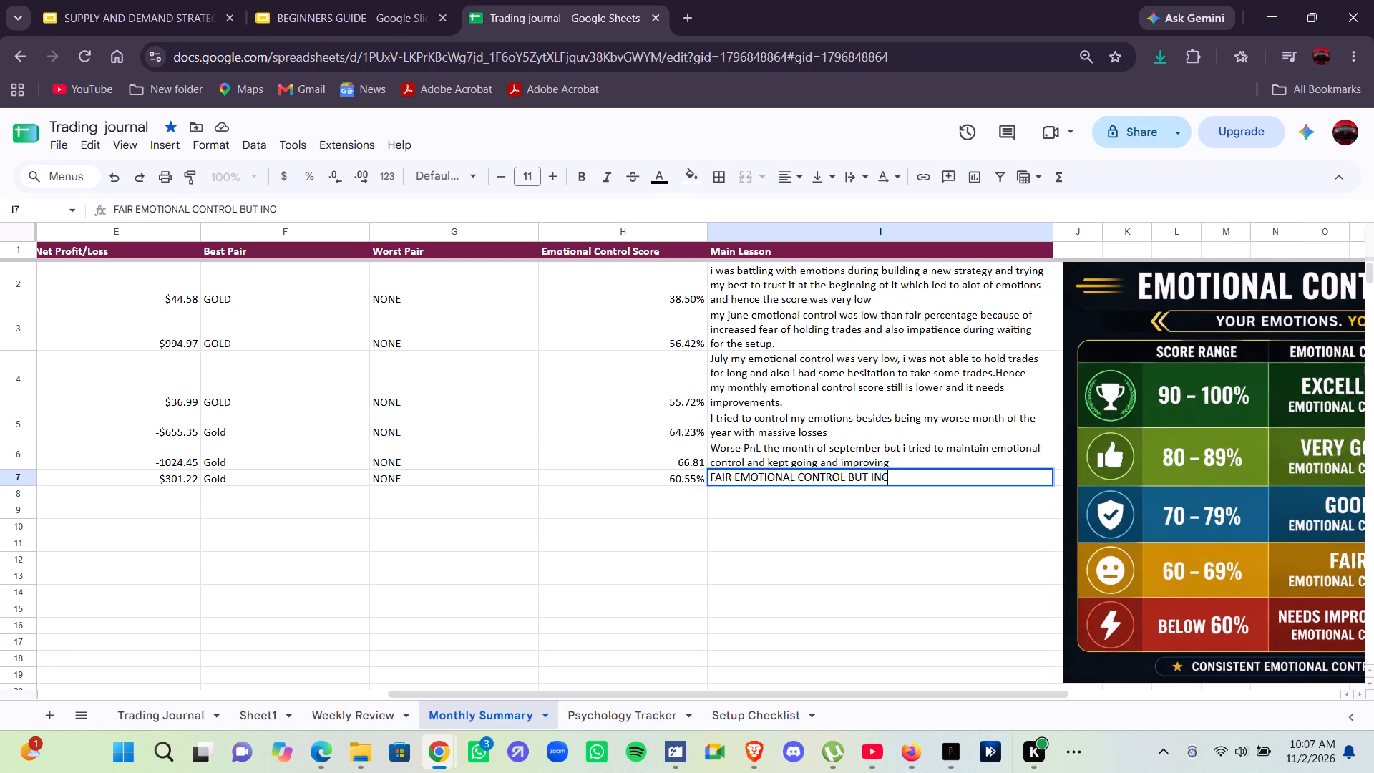
text(ON)
text(SISTENT)
key(space)
text(- ROOM FOR IMPROVEMENT)
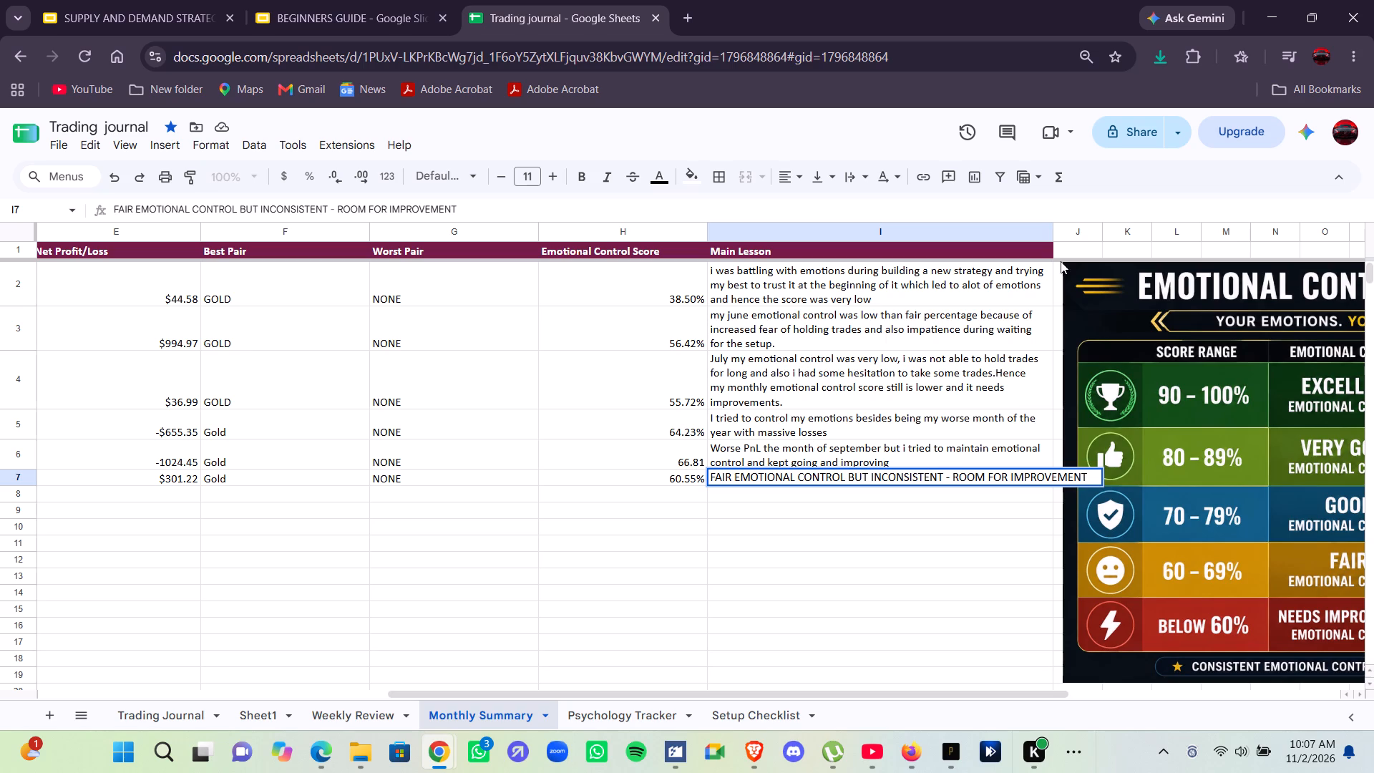
Widen the Main Lesson column so October's lesson text fits on one line.
drag(1051, 230, 1088, 230)
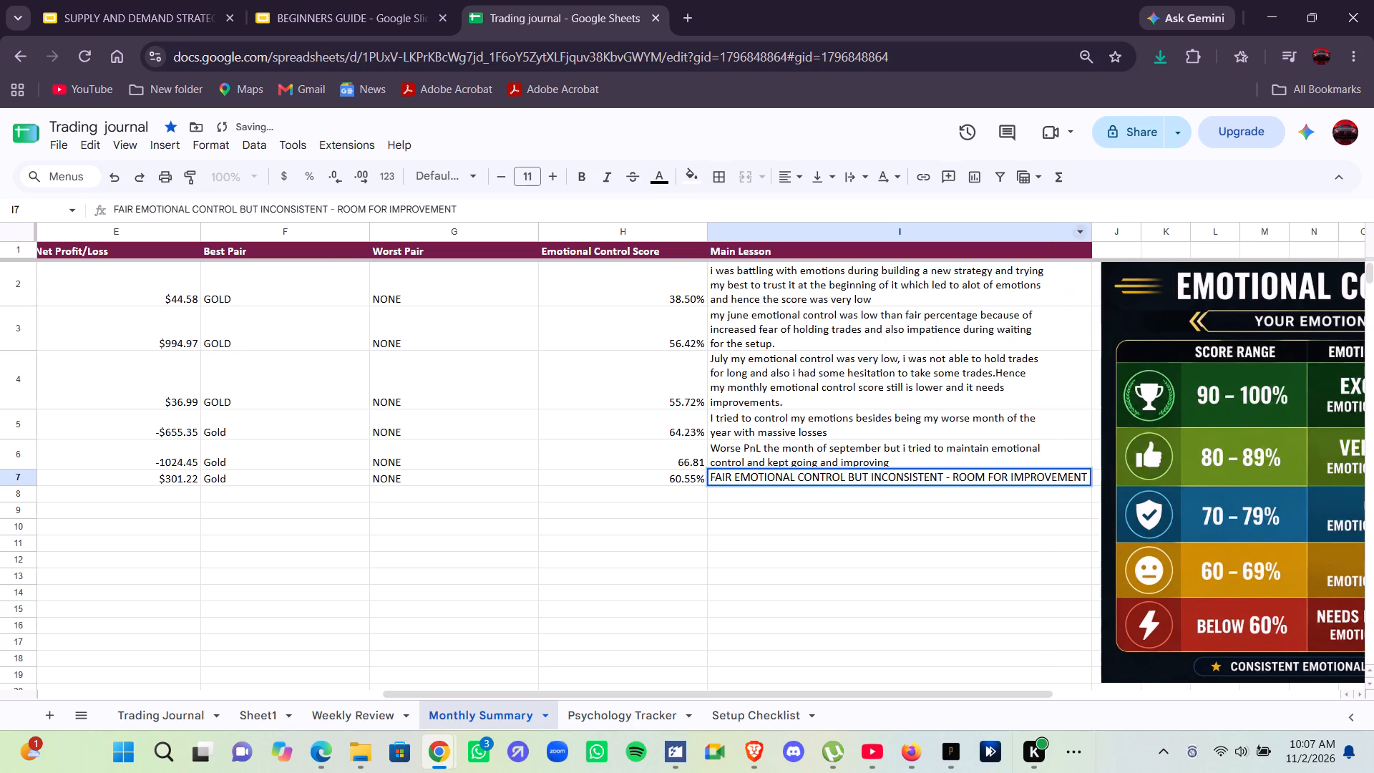
click(1083, 517)
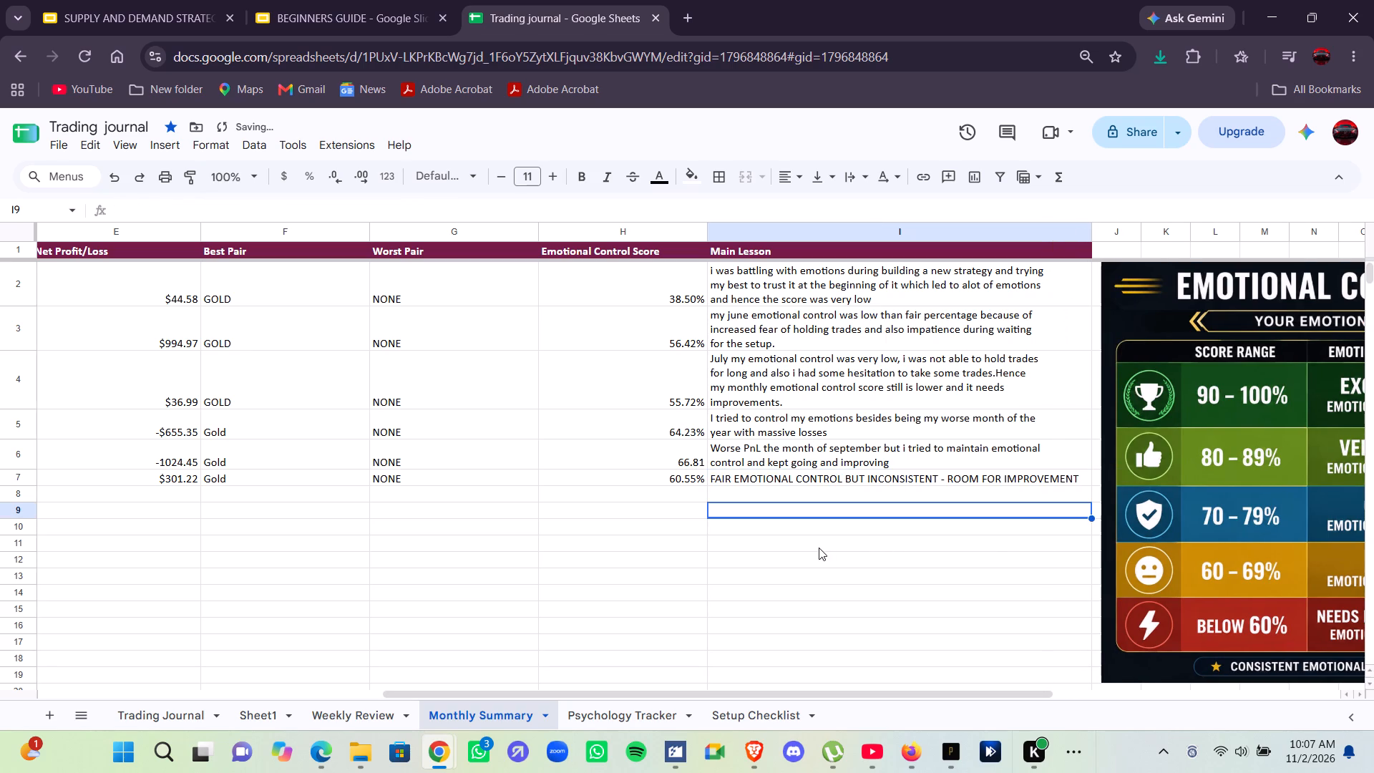
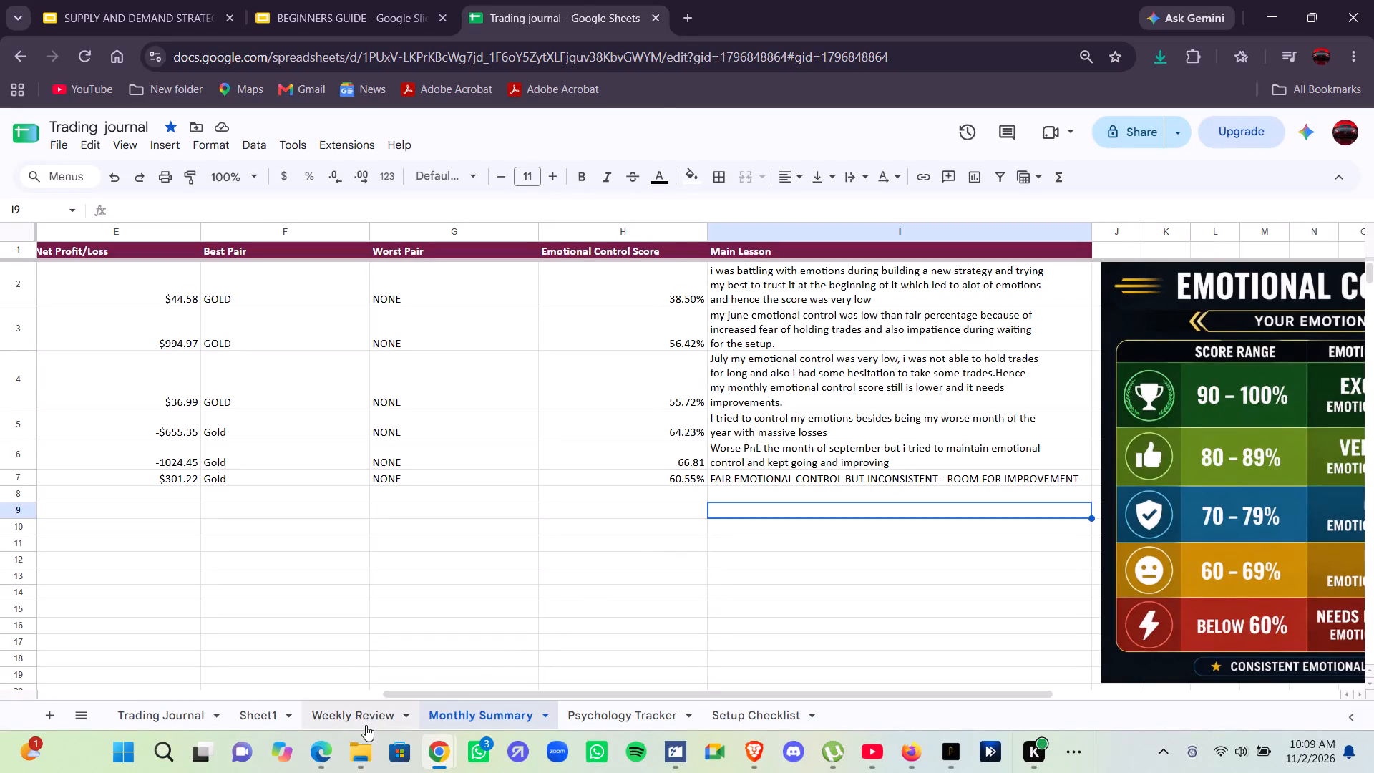
Review the entries in October's row 7 of the Monthly Summary, from the Emotional Control Score back to Total Trades.
click(325, 746)
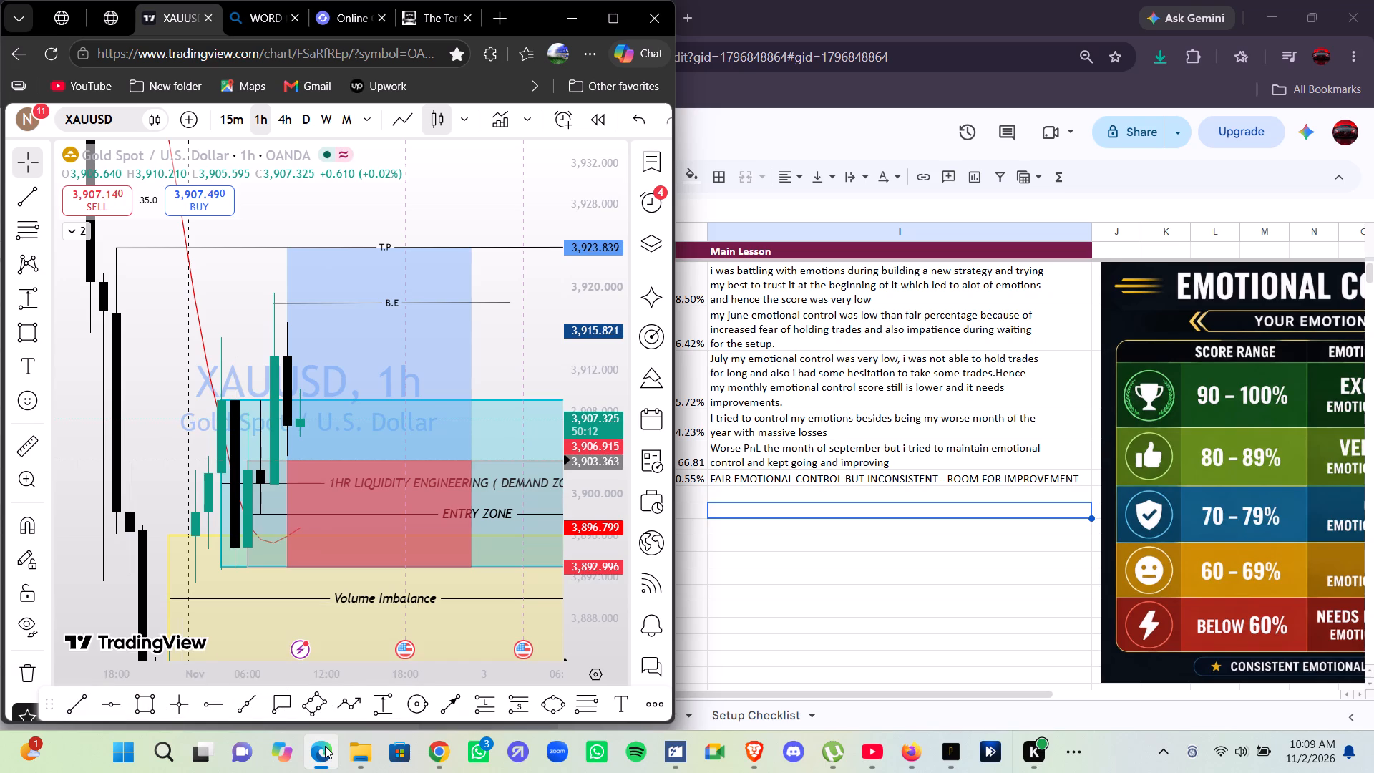
click(325, 746)
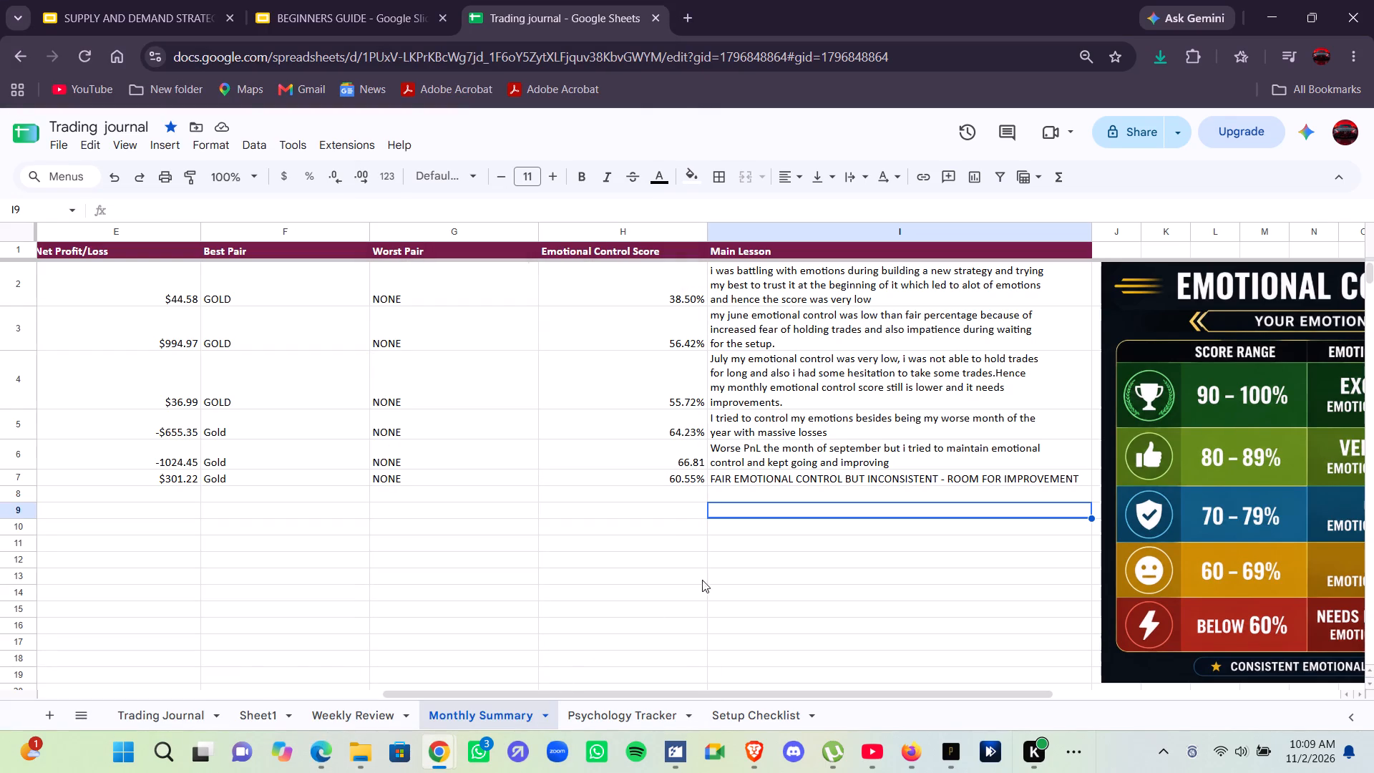
click(600, 478)
click(510, 480)
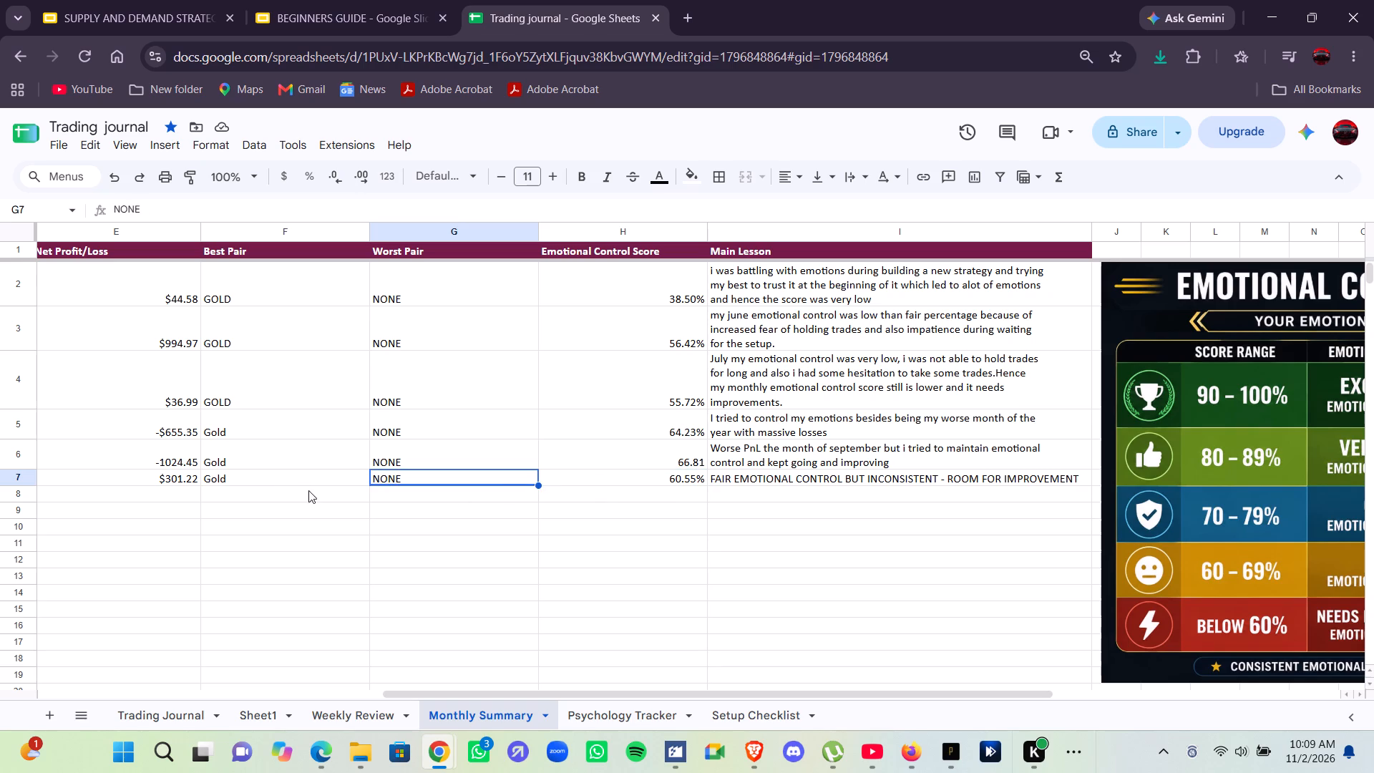
click(291, 478)
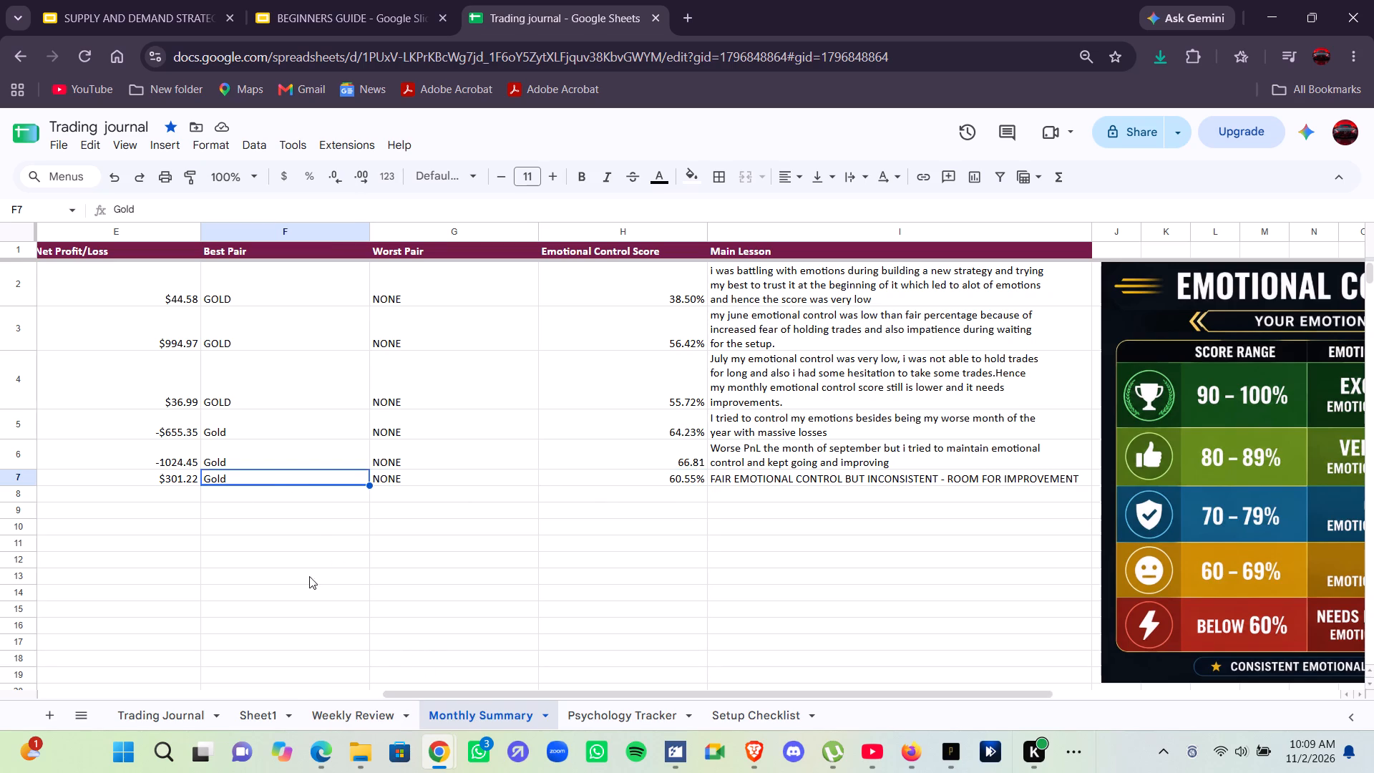
click(167, 472)
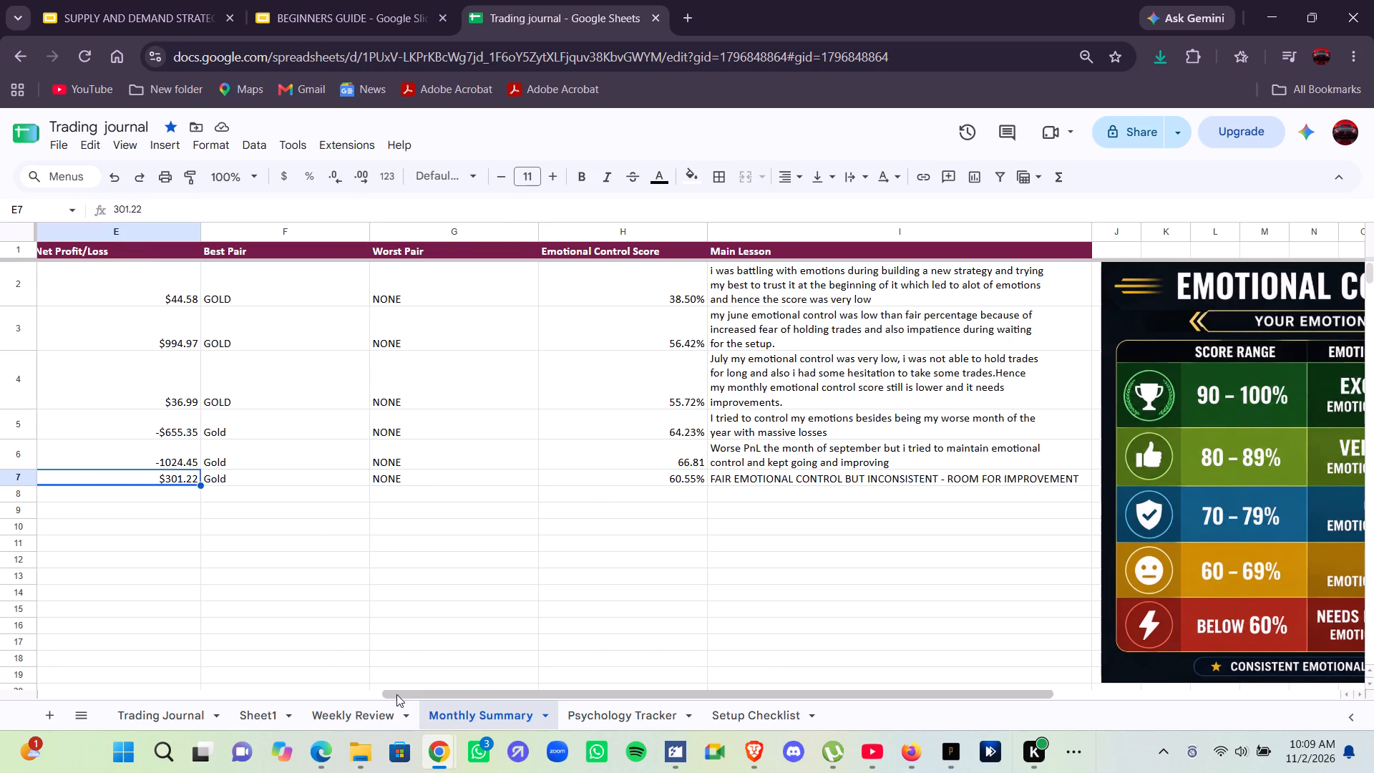
drag(396, 694, 123, 663)
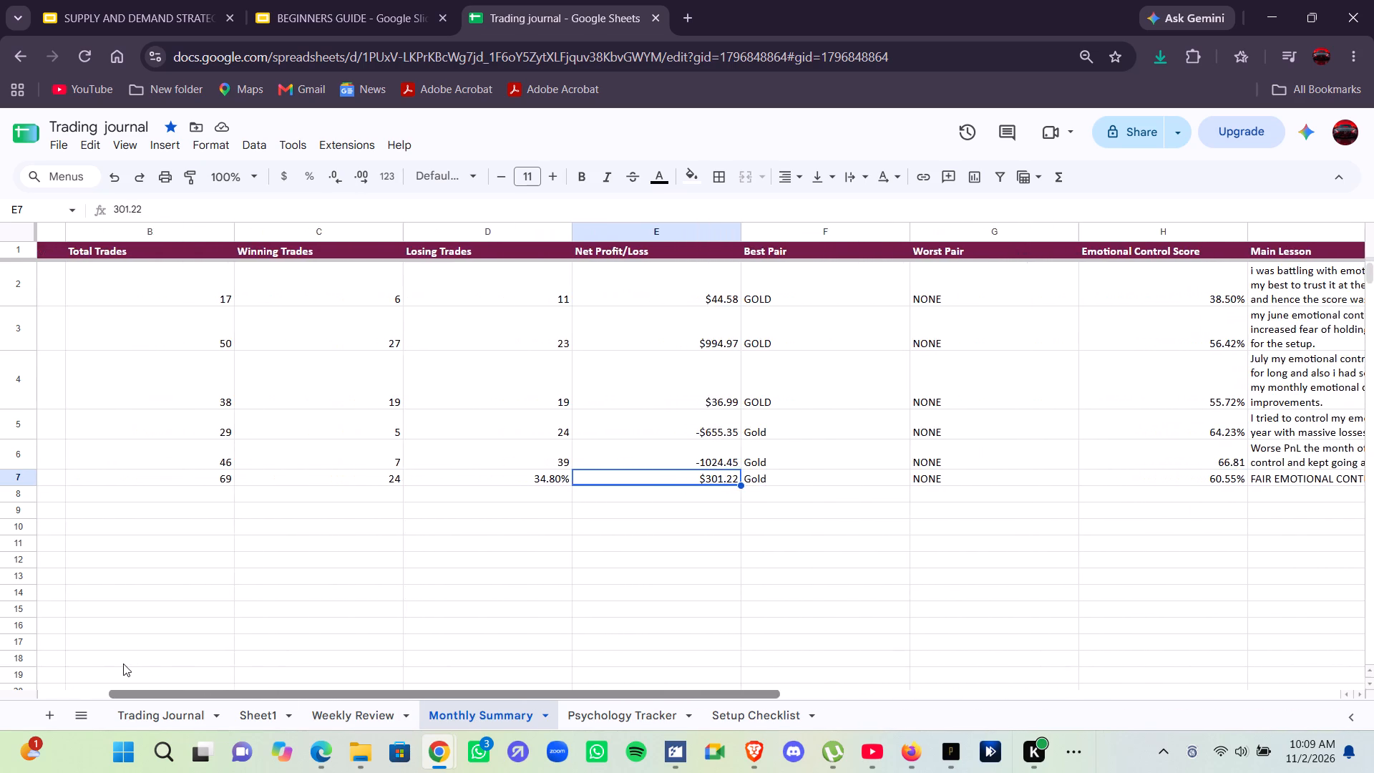
drag(123, 663, 55, 663)
Start a new entry in row 121 of the Trading Journal with the date 11/02/2026.
click(143, 716)
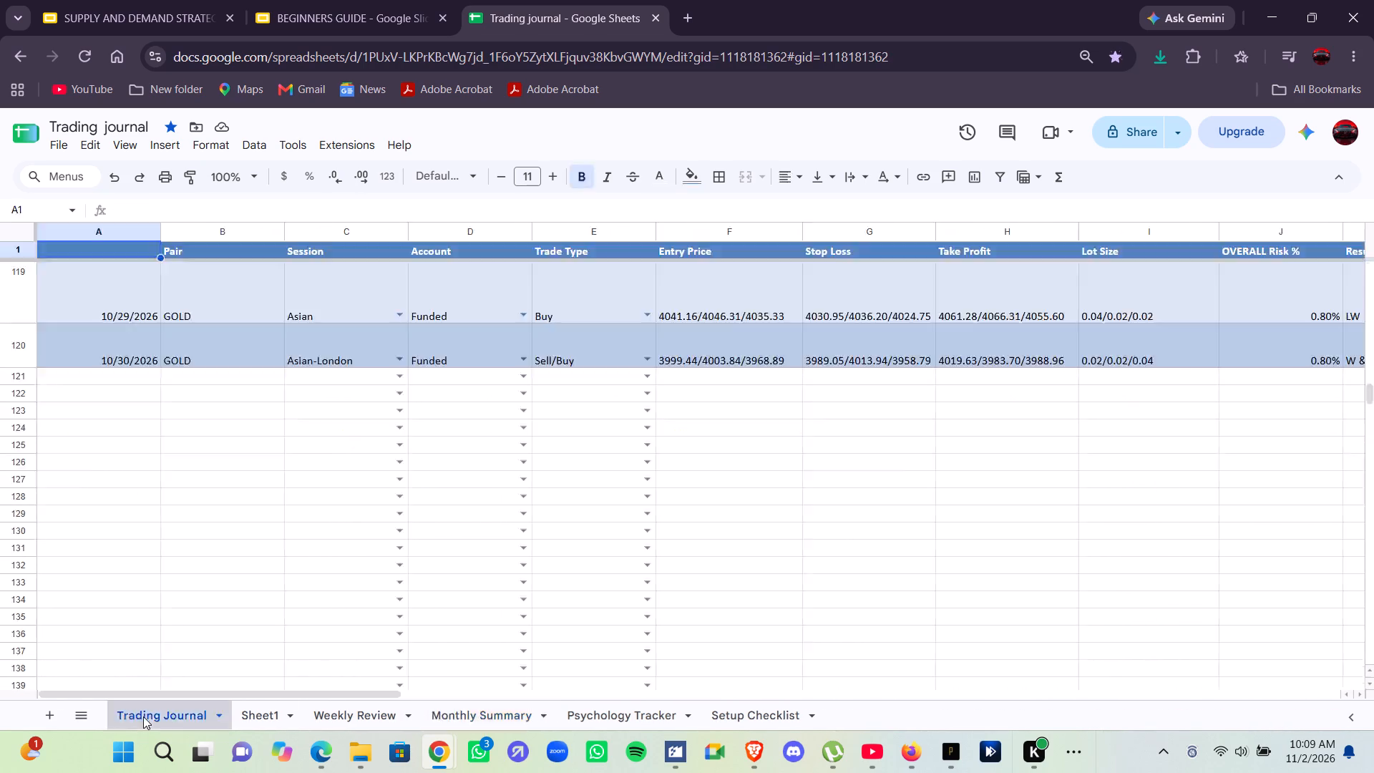
drag(369, 695, 326, 684)
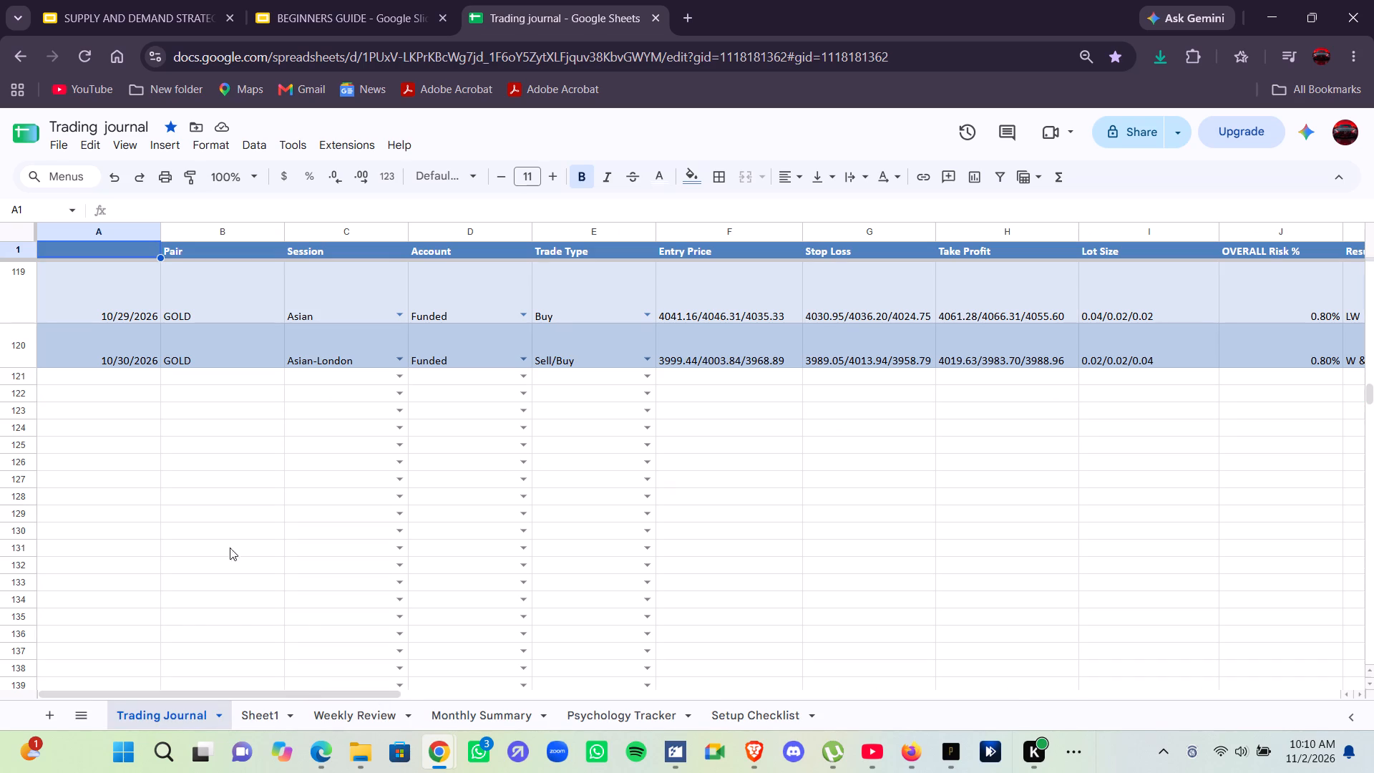
double_click(136, 380)
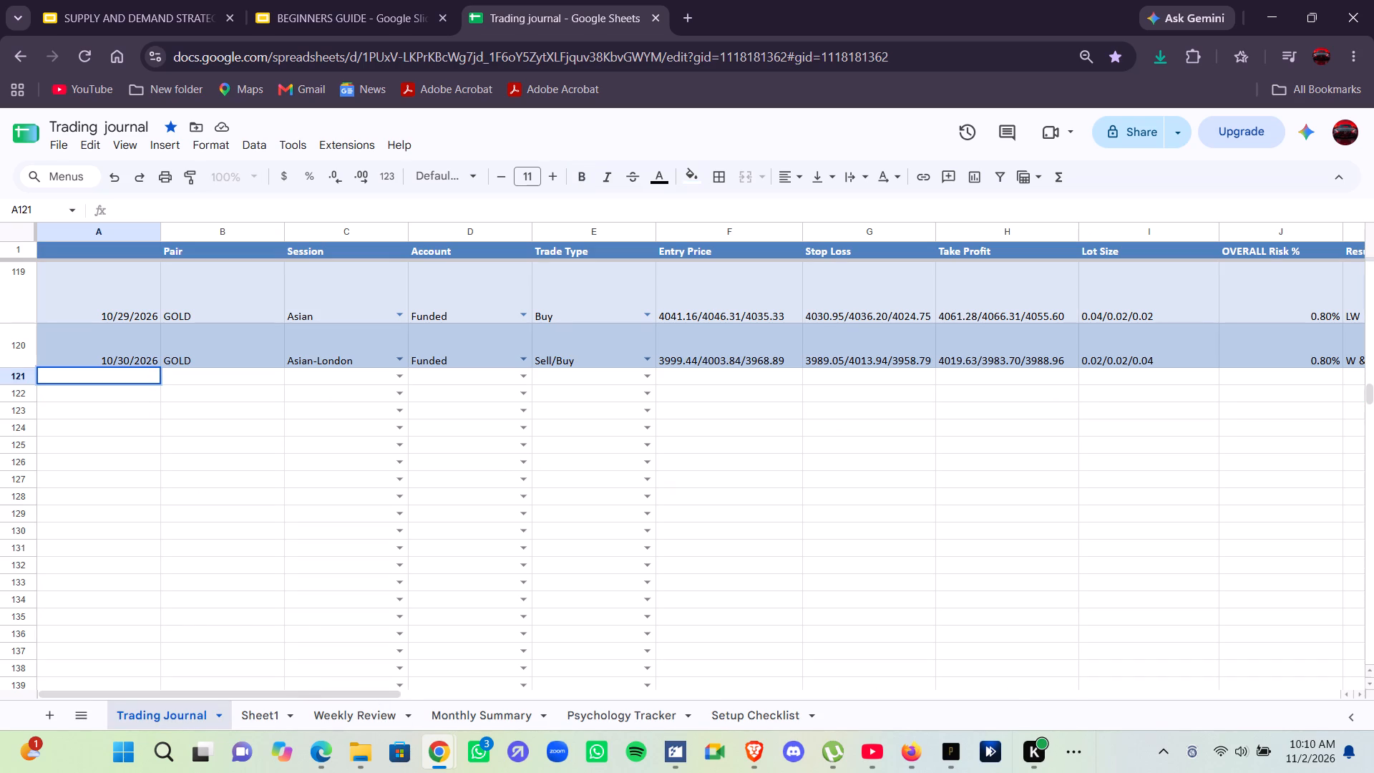
text(11)
text(/01)
key(BackSpace)
text(2/)
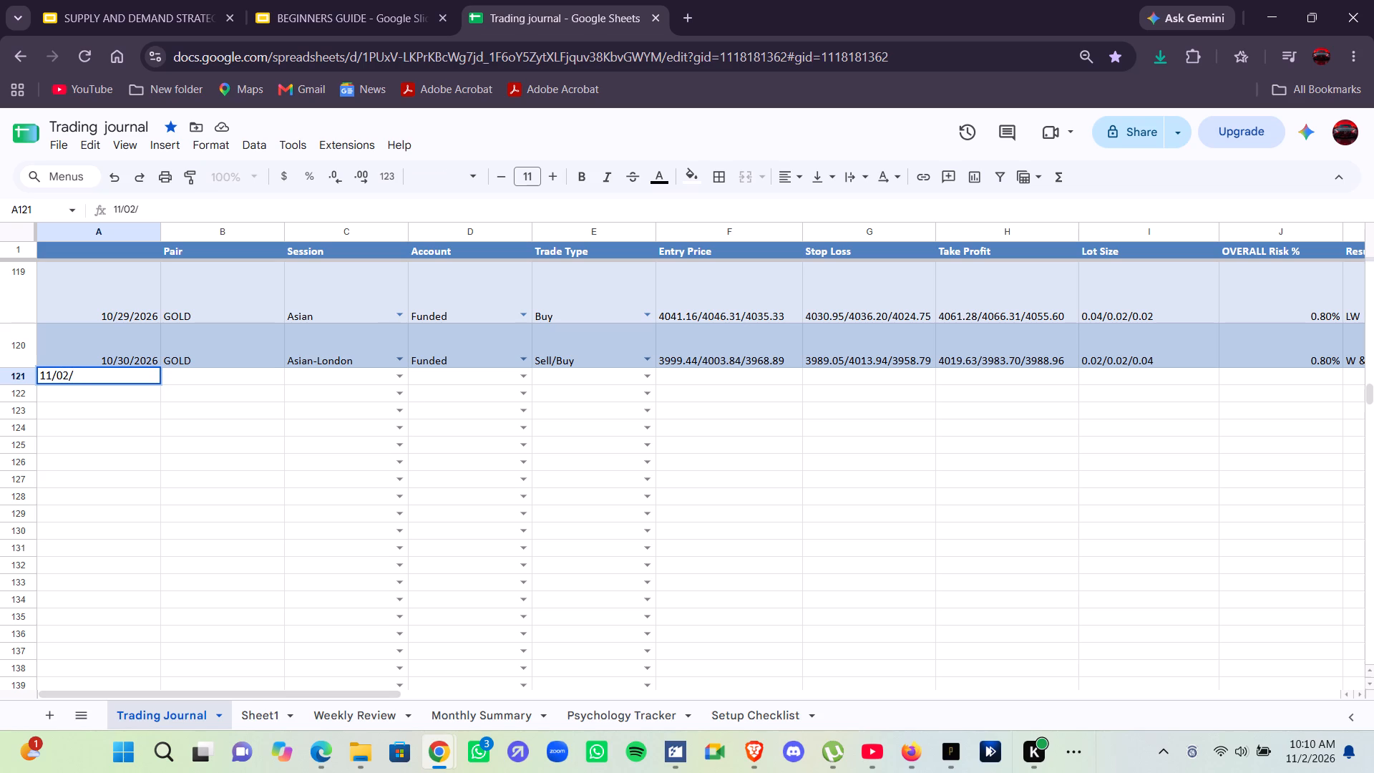
text(2026)
click(189, 369)
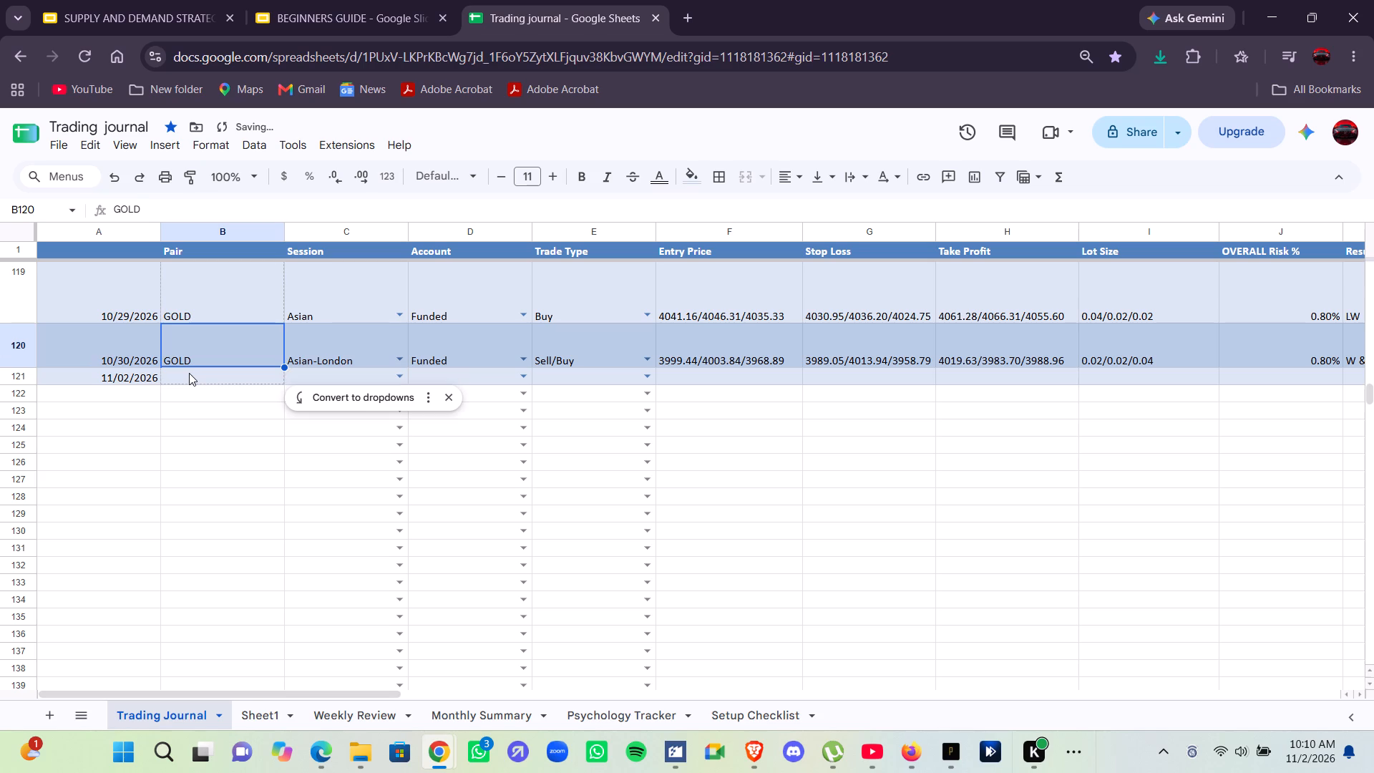
Enter GOLD as the Pair for the 11/02/2026 entry in the Trading Journal.
click(189, 373)
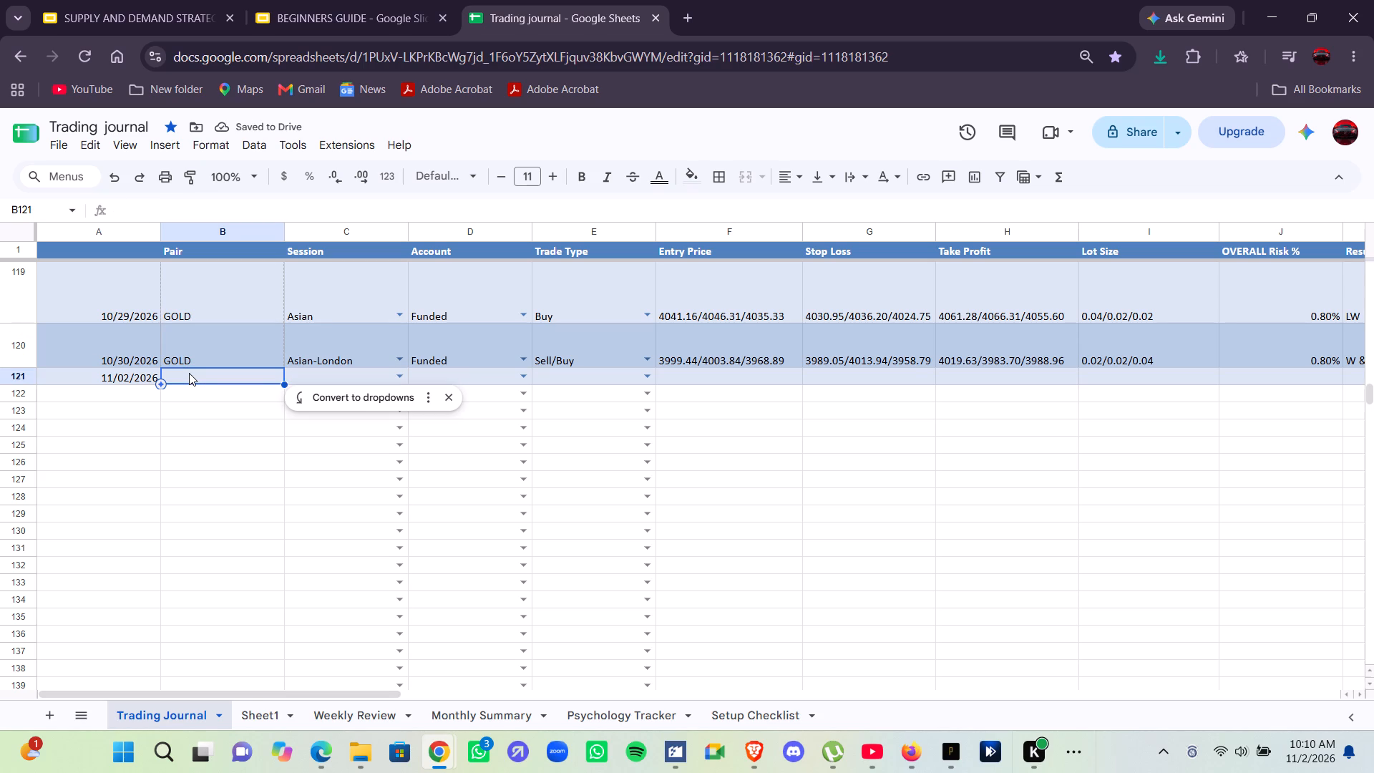
double_click(189, 373)
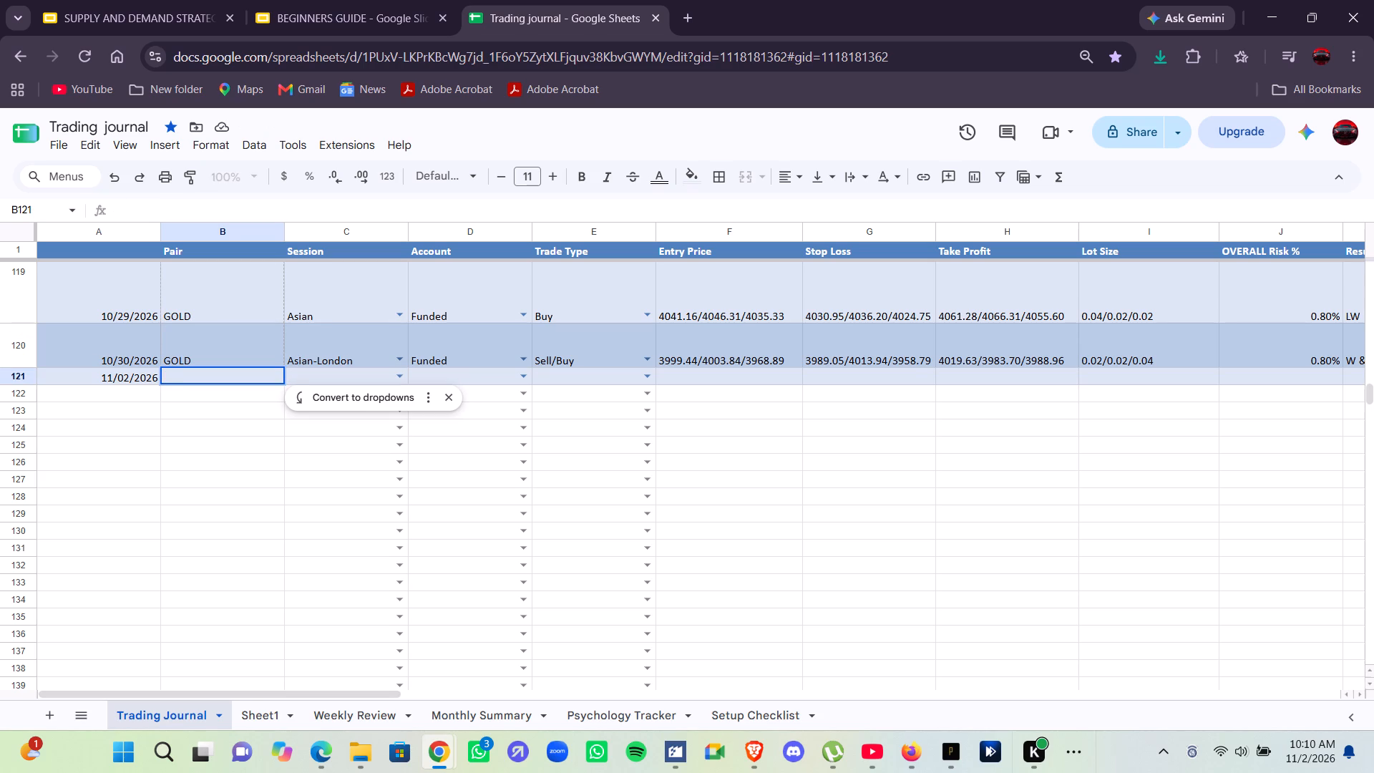
key(g)
click(262, 381)
Set the Session of the 11/02/2026 Trading Journal entry to London.
click(350, 379)
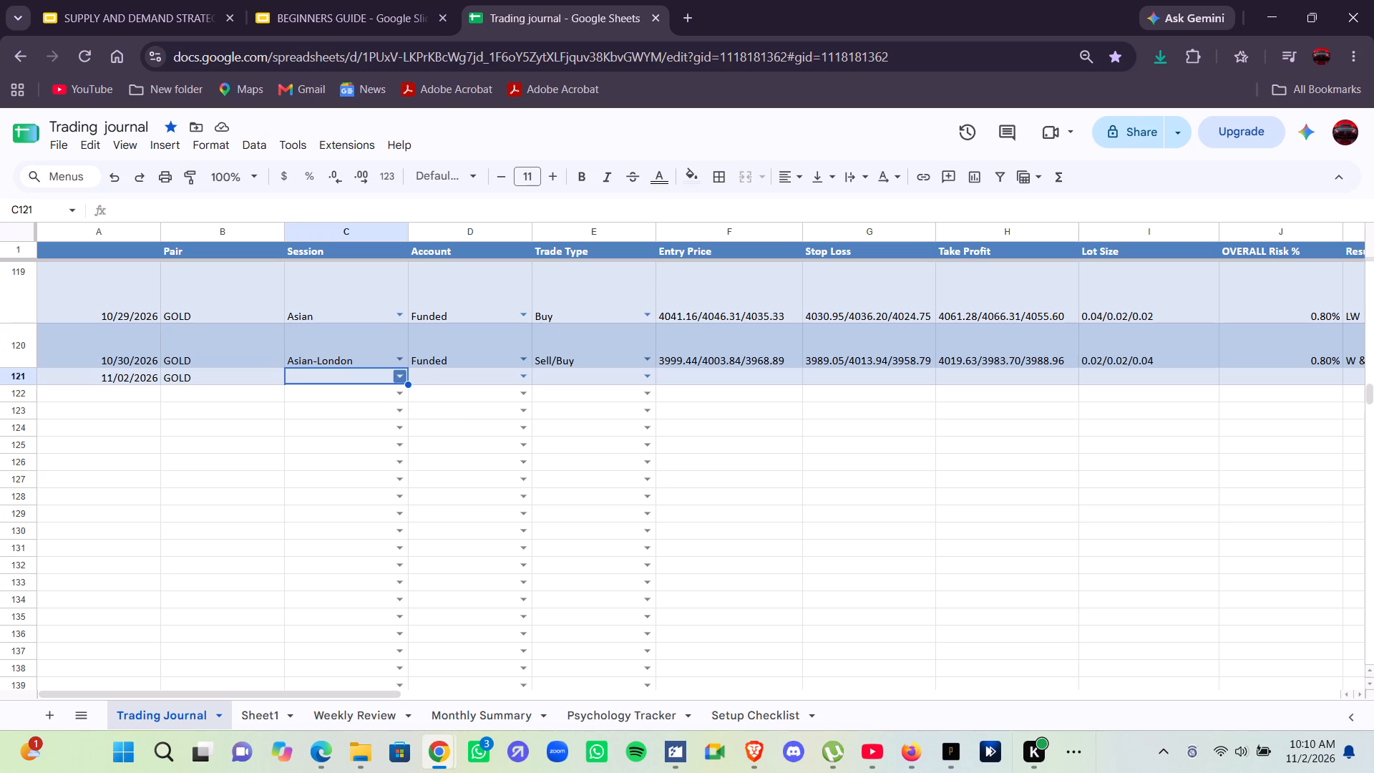
click(336, 749)
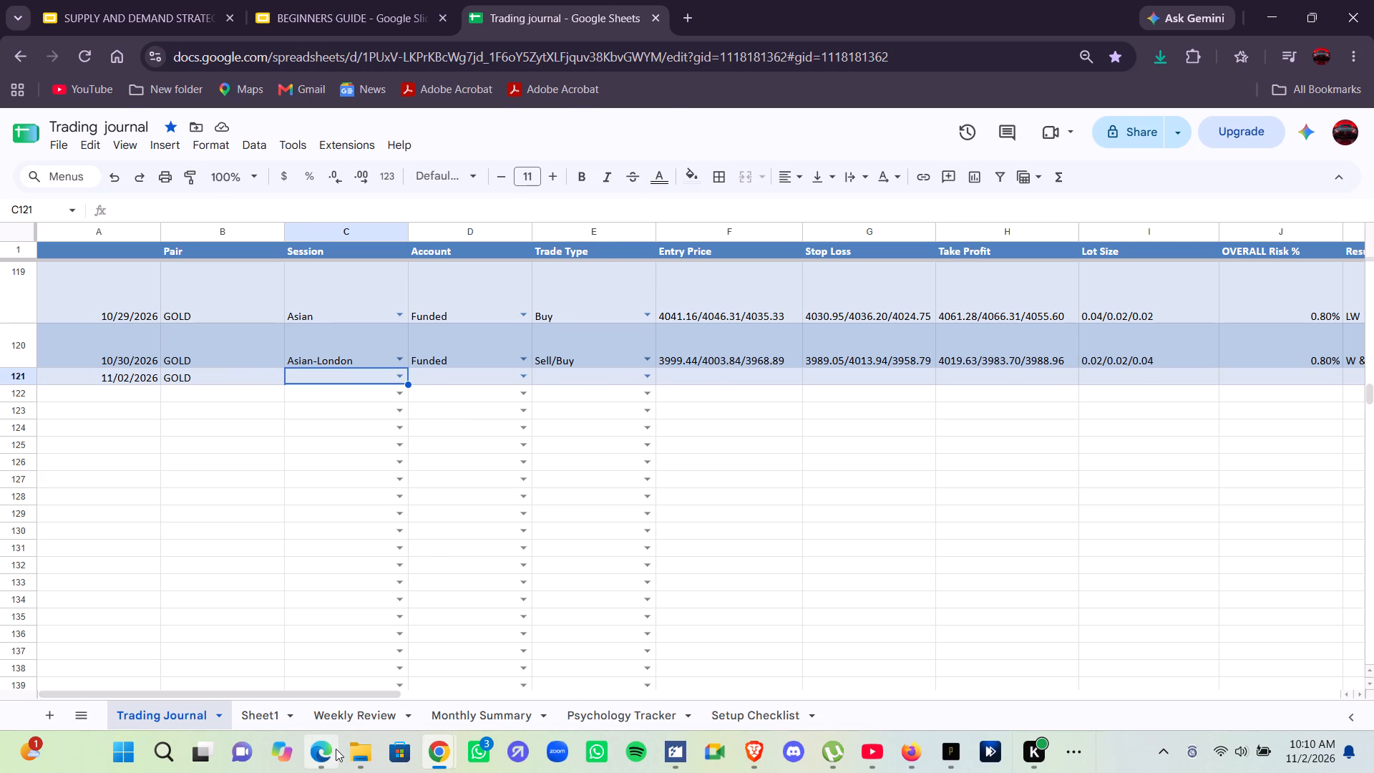
click(336, 749)
click(402, 374)
click(328, 420)
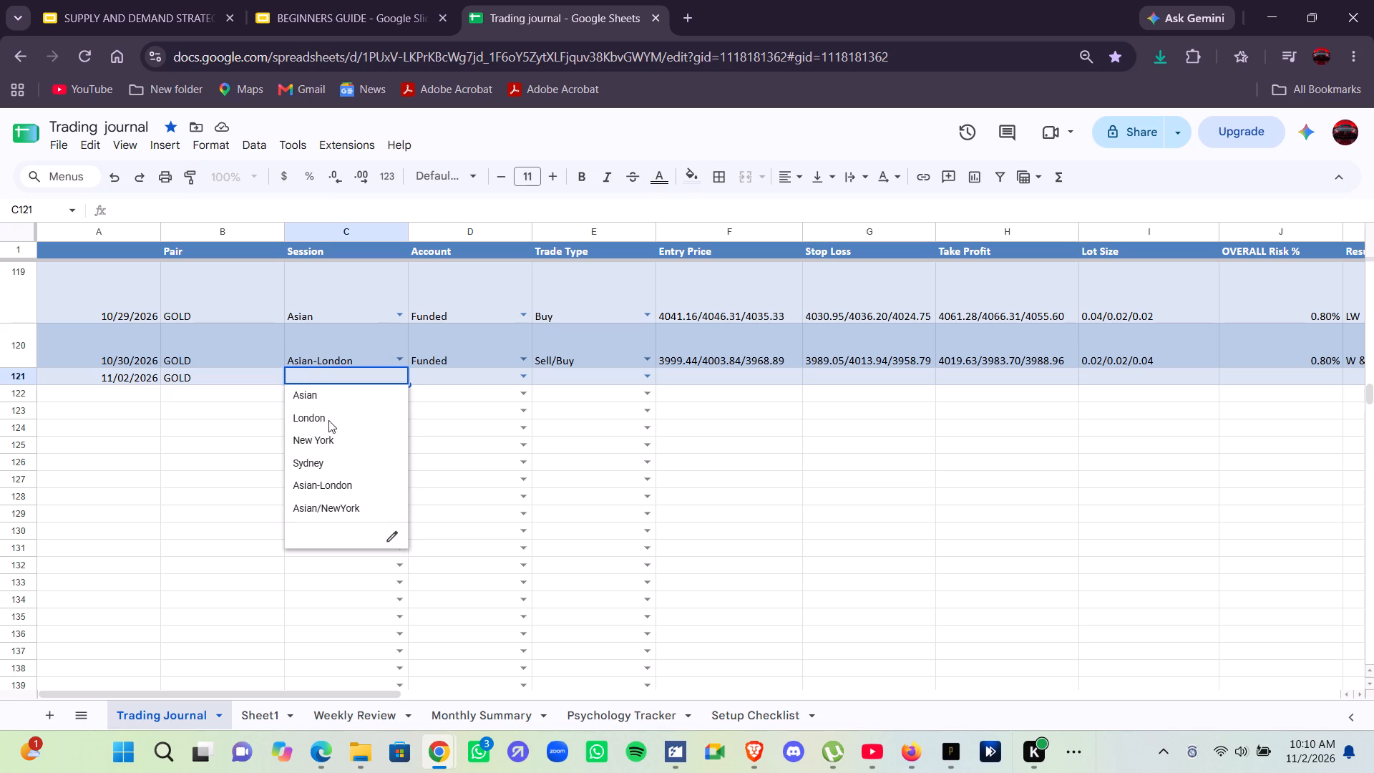
click(469, 371)
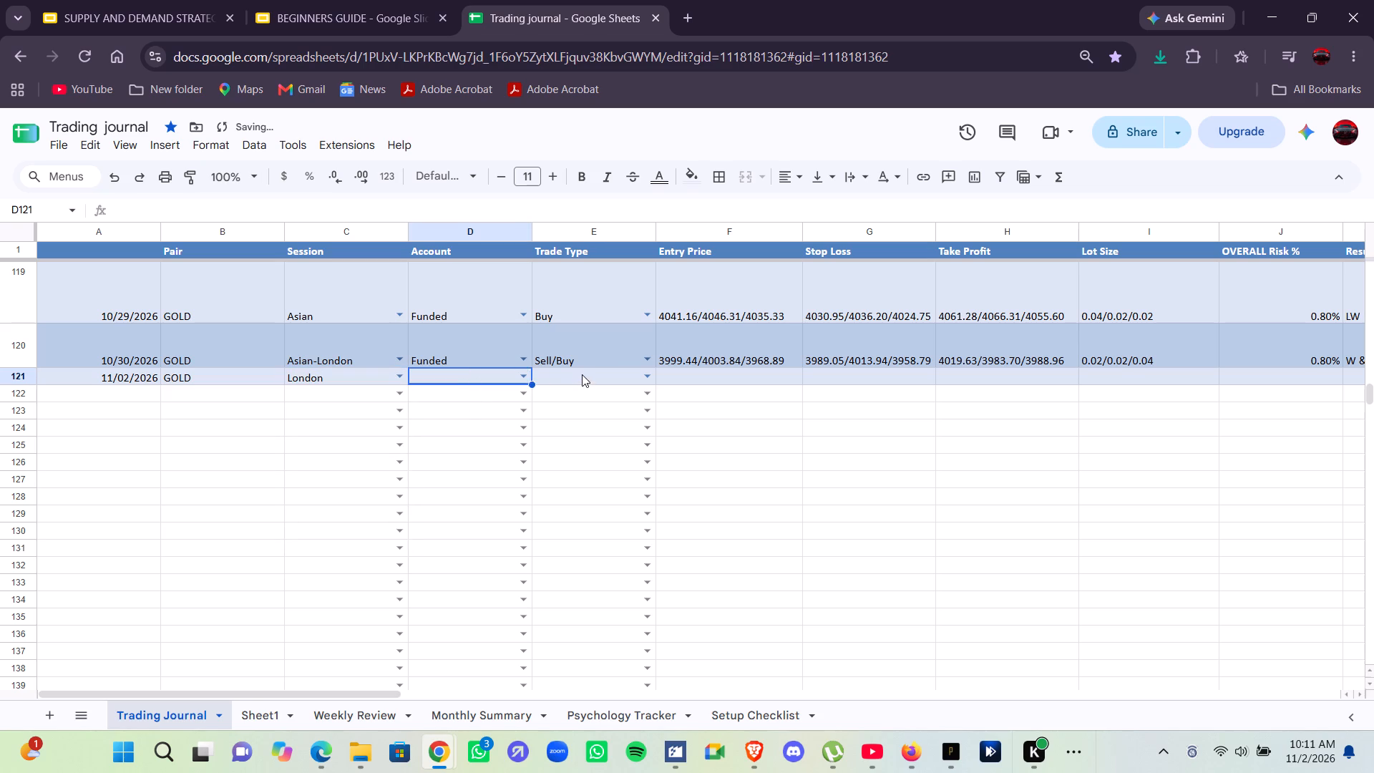
click(582, 374)
Start a new entry in row 119 of the Psychology Tracker with the date 11/02/2026.
click(585, 715)
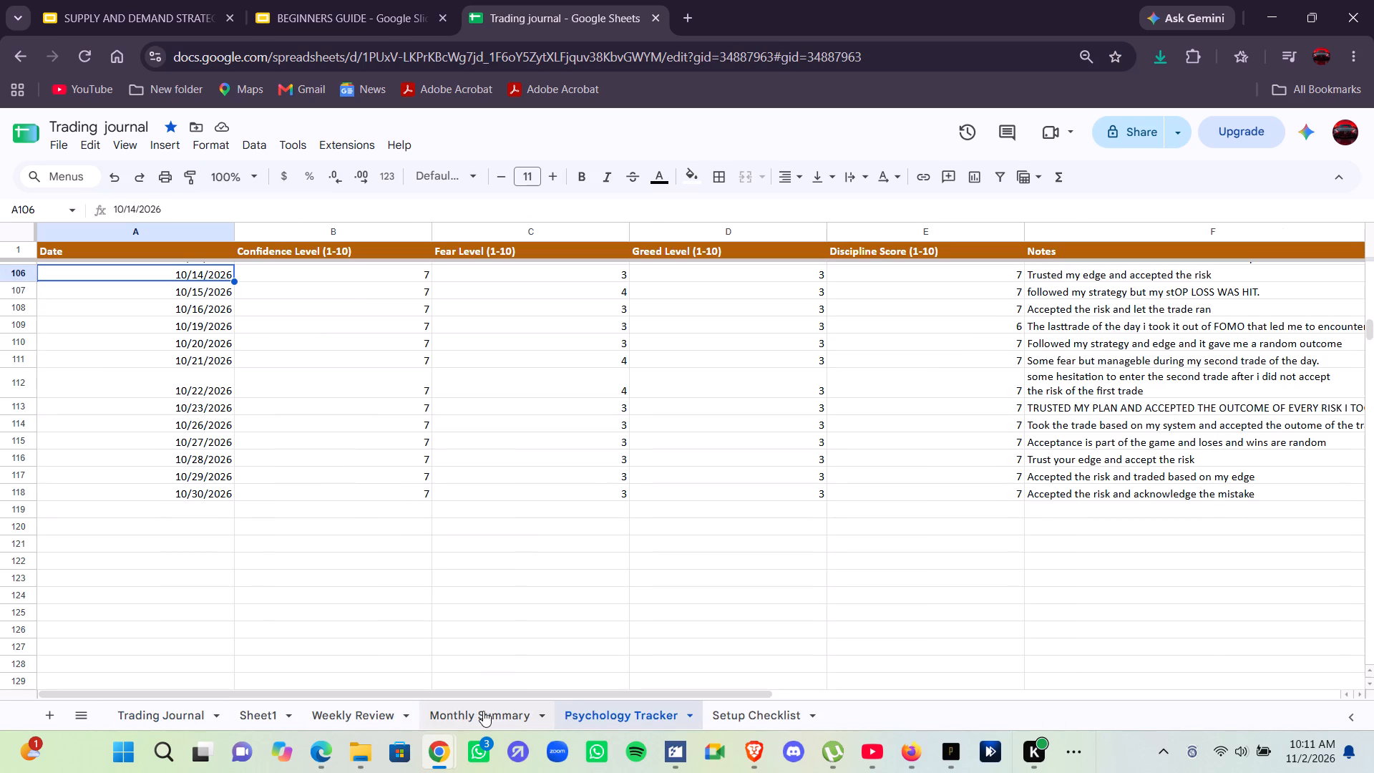
double_click(222, 510)
text(11)
text(/01/)
text(20)
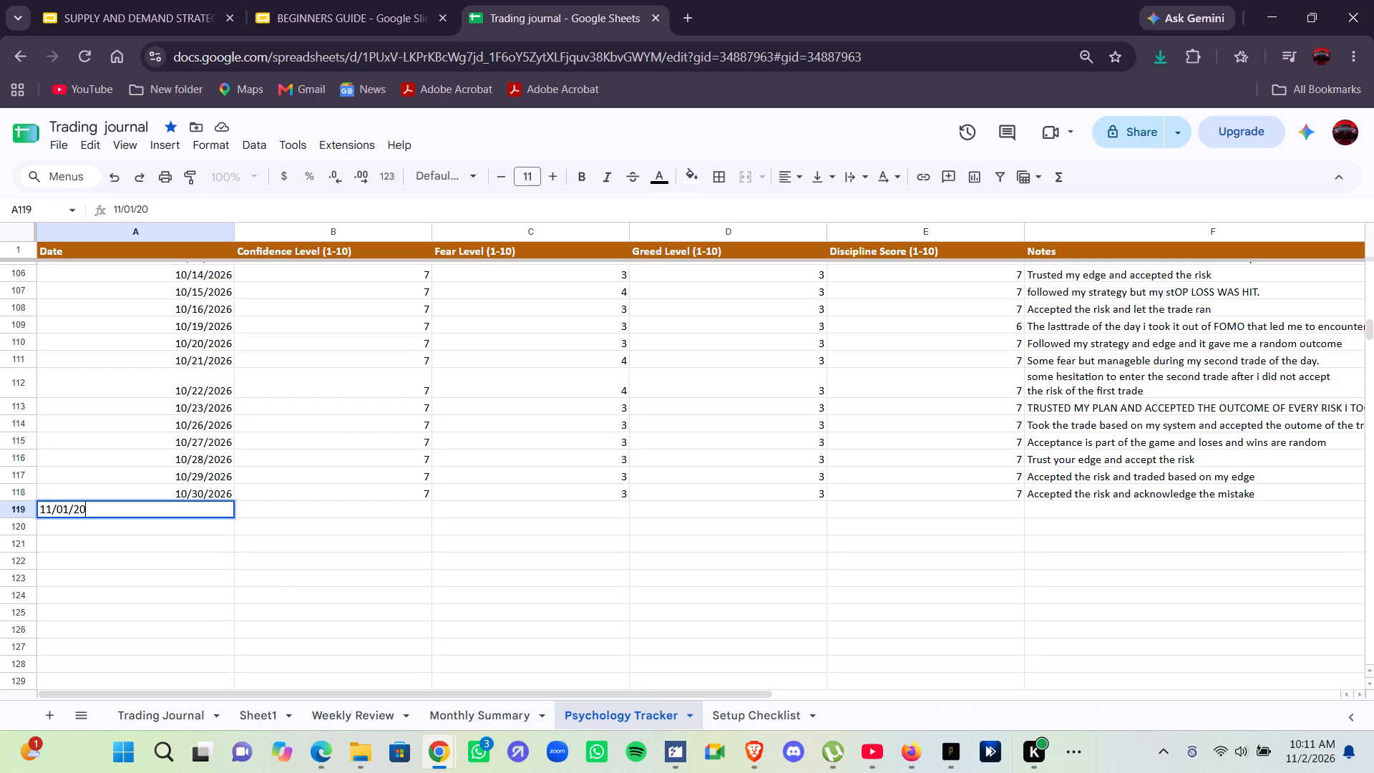
key(BackSpace)
key(BackSpace)
key(BackSpace)
key(BackSpace)
text(2/)
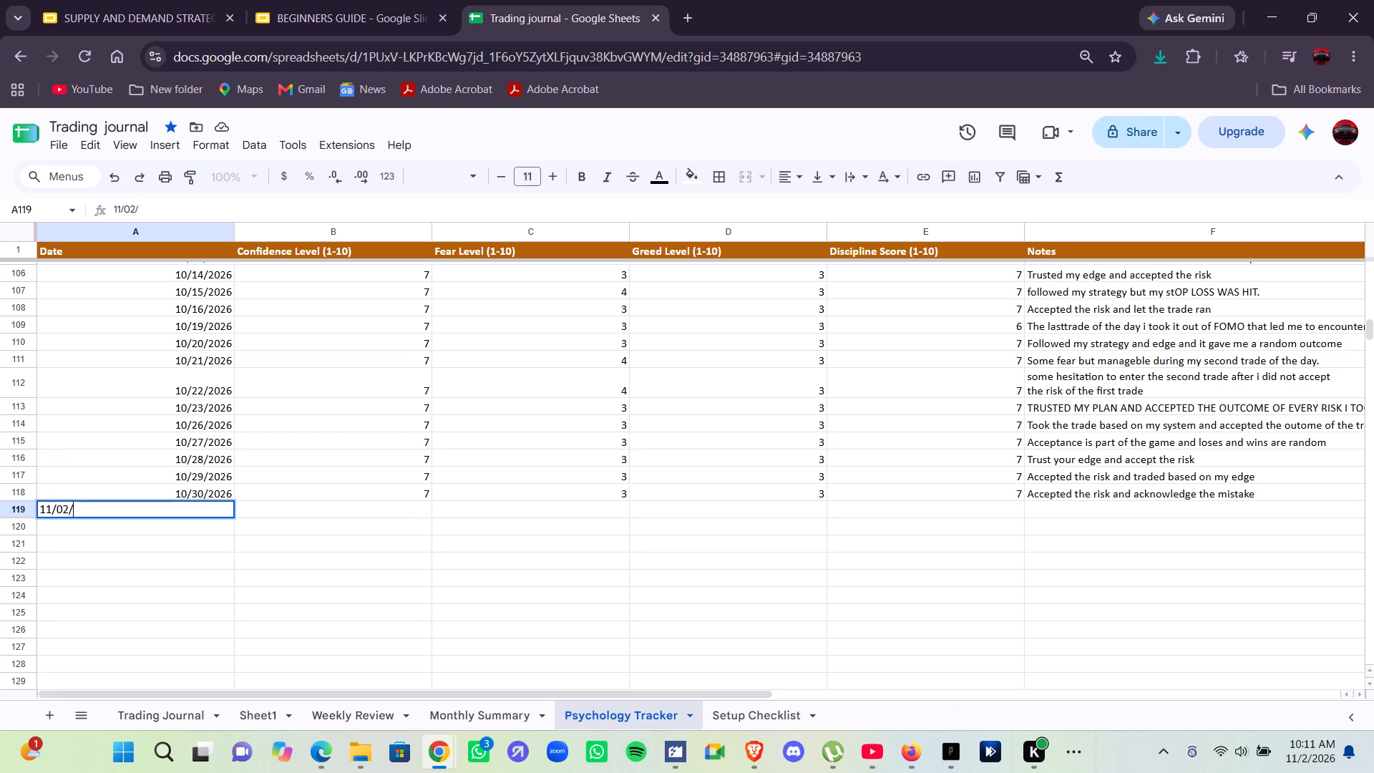
text(2026)
Open the Confidence Level cell of the 11/02/2026 Psychology Tracker entry for editing.
double_click(301, 512)
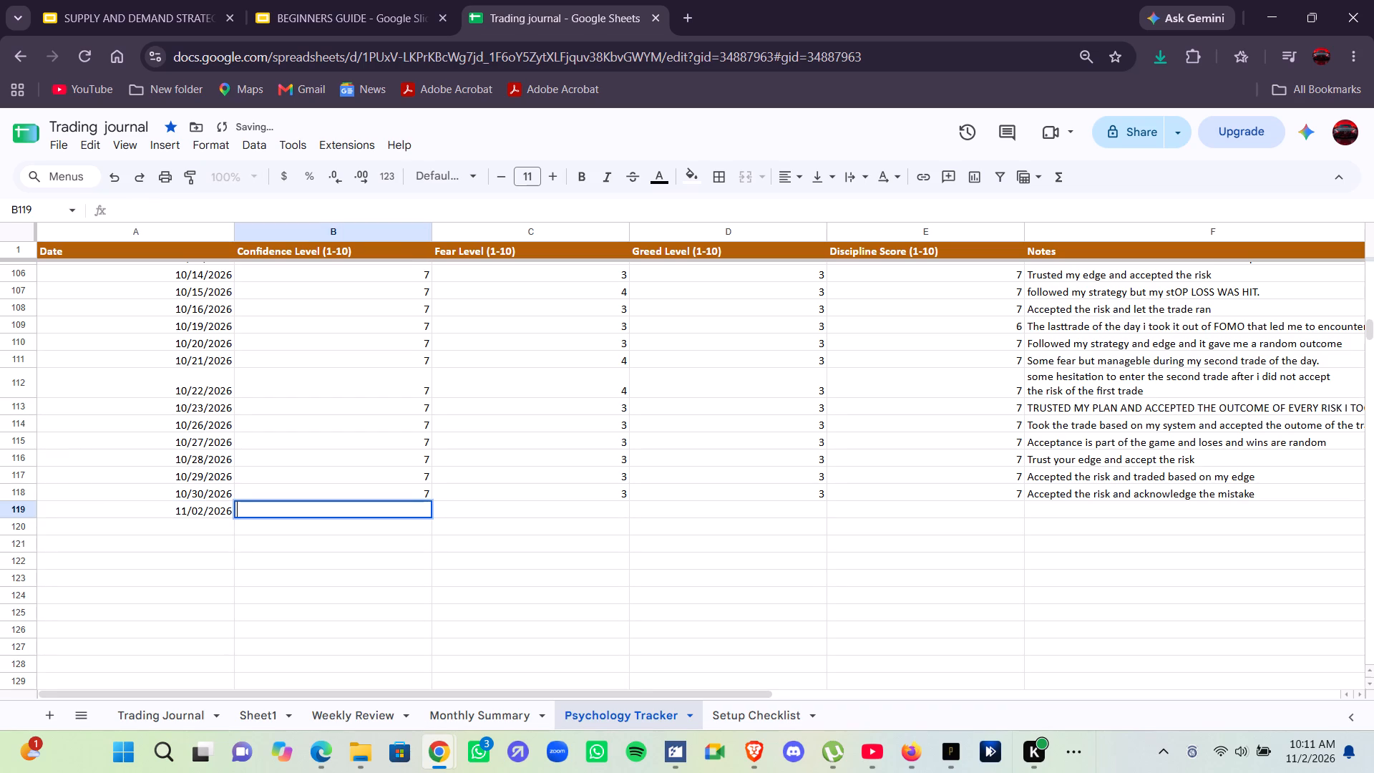